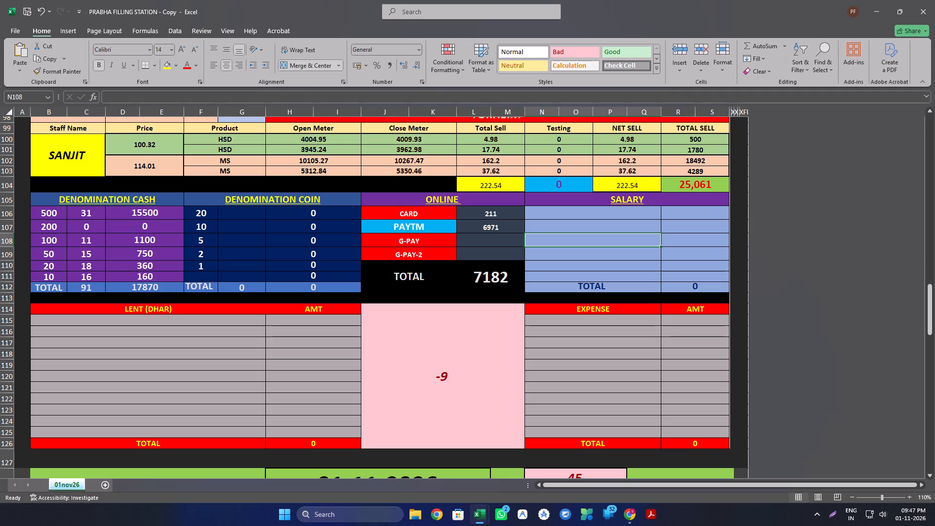
Review the 01-11-2026 daily summary below the SANJIT shift sheet, including its online, shift cash, salary and advance sections.
scroll(501, 466, down, 6)
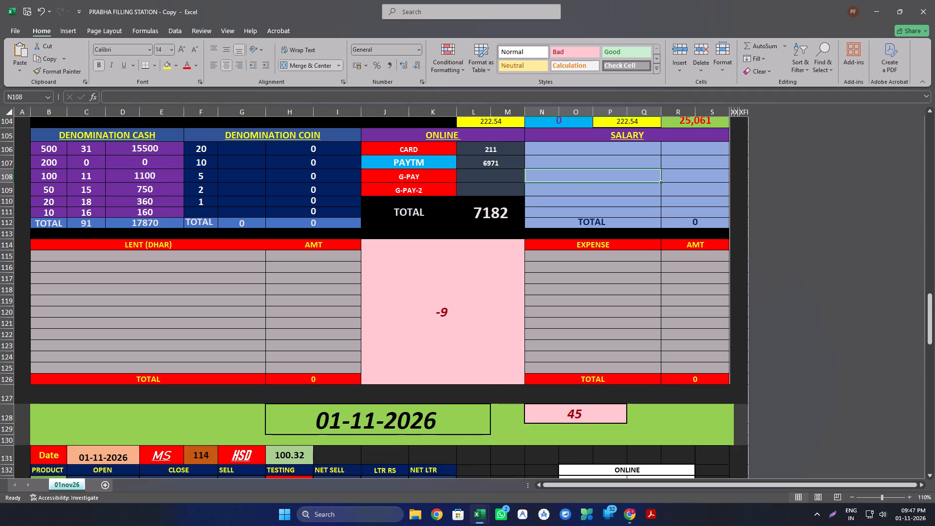
scroll(537, 436, down, 7)
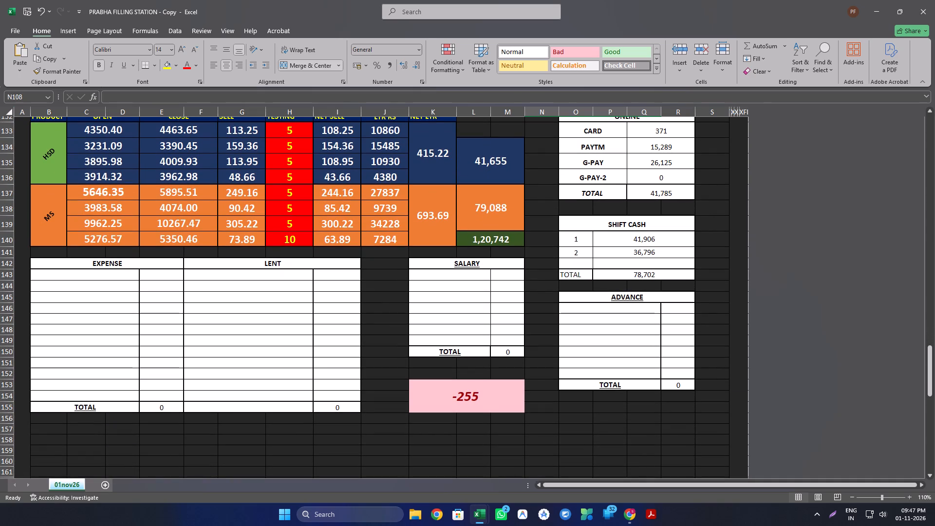
scroll(386, 312, up, 3)
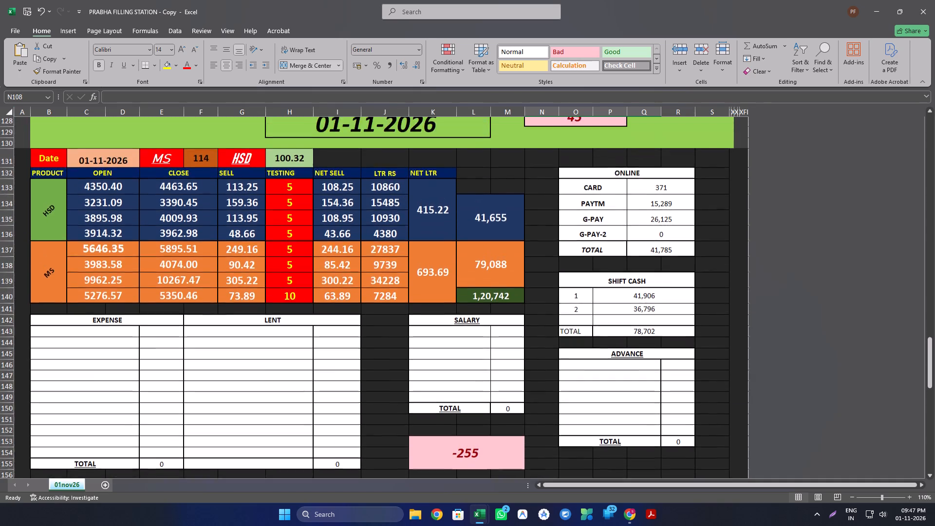
scroll(393, 311, up, 2)
scroll(452, 314, up, 3)
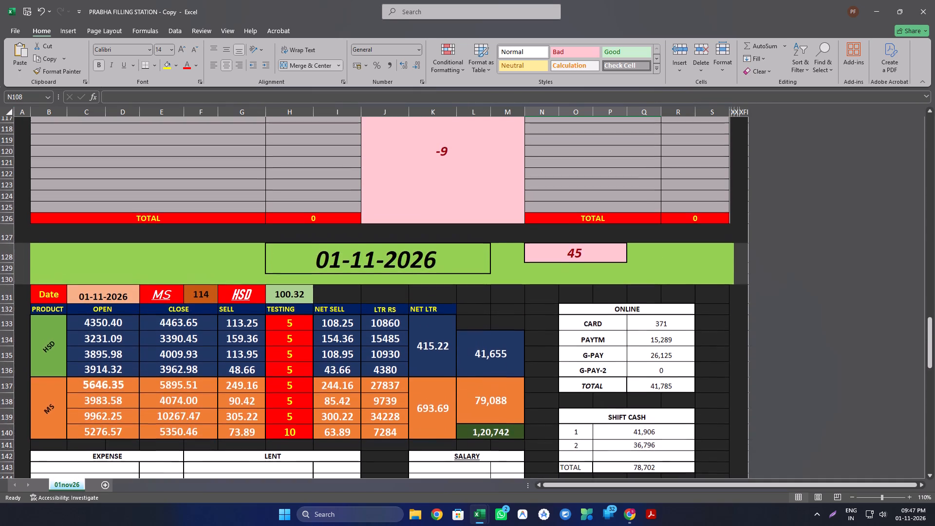
scroll(452, 314, up, 6)
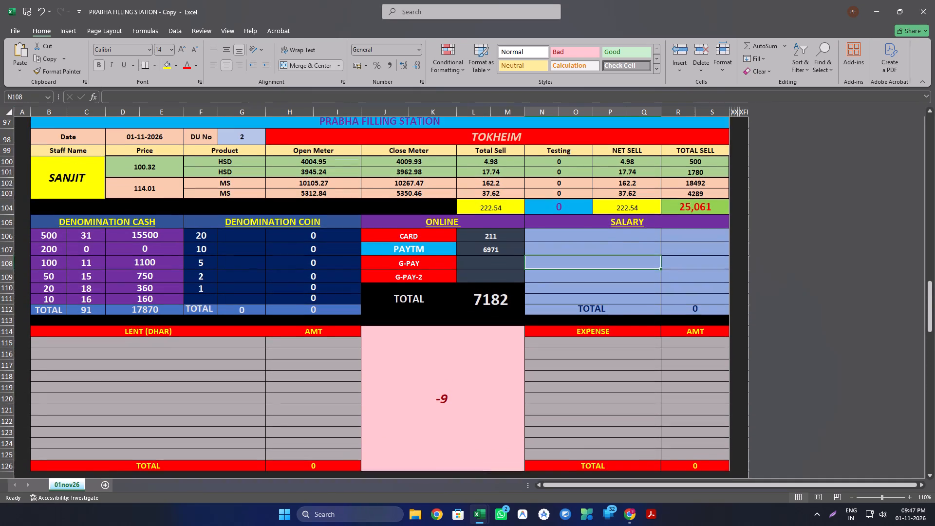
Add a salary entry for rakesh with the amount 5000 in the first row of SANJIT's SALARY table.
click(711, 248)
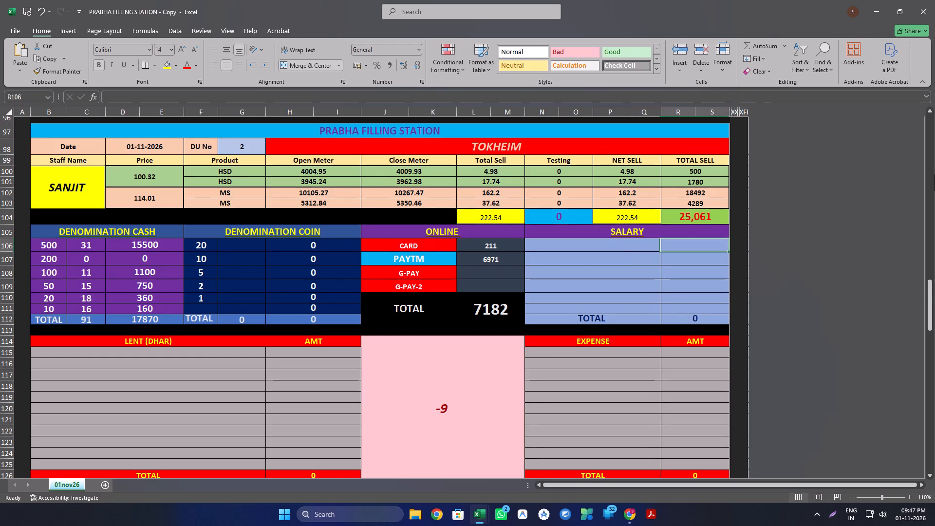
key(Up)
key(Left)
key(Down)
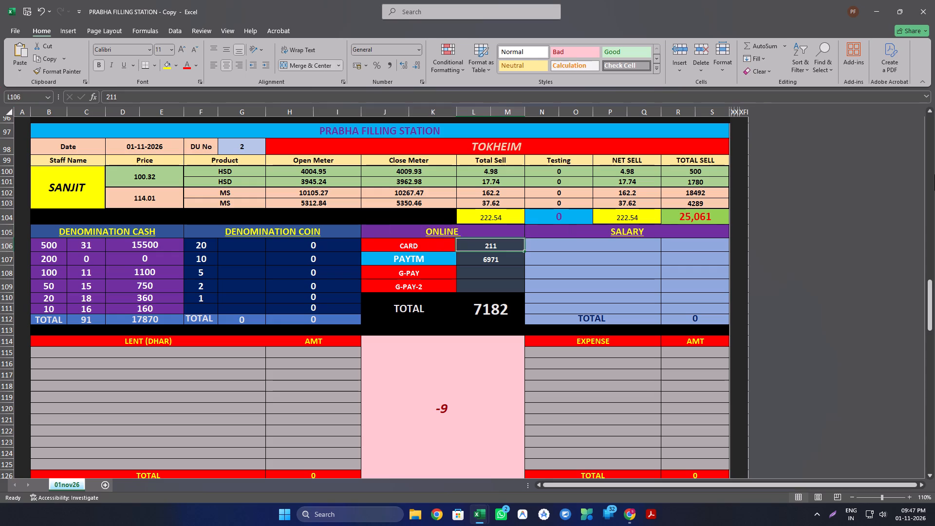
key(Right)
text(rakesh)
key(Return)
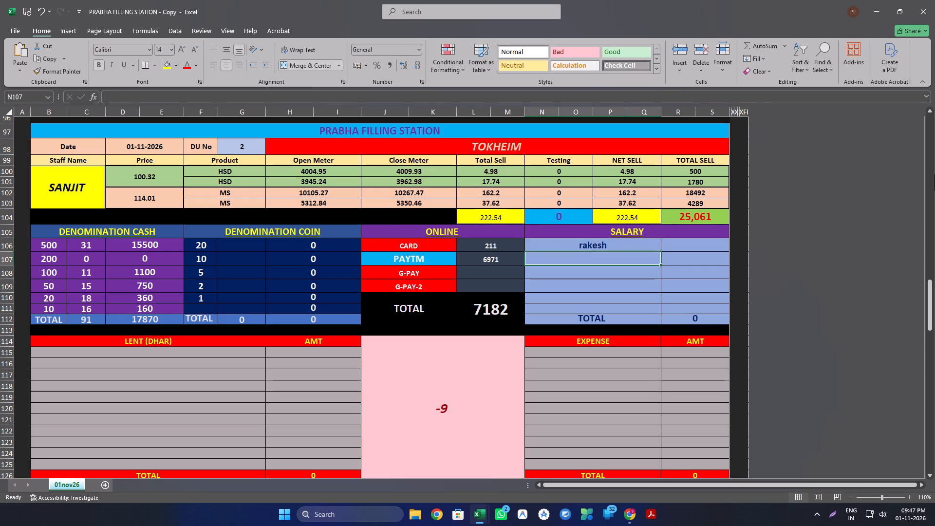
key(Right)
key(Up)
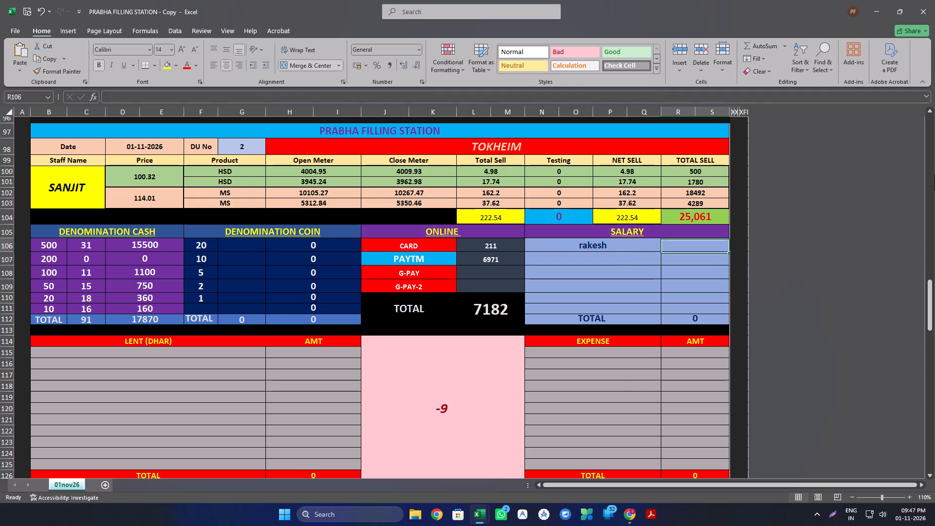
text(5000)
key(Return)
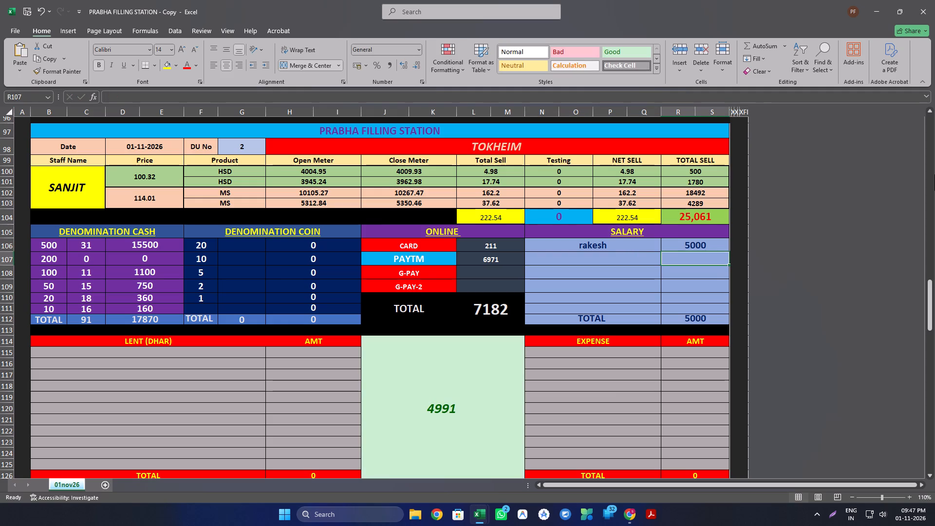
Change the count of 500 notes in DENOMINATION CASH to the formula =31-10.
key(Left)
key(Left)
key(Left)
key(Left)
key(Left)
key(Left)
key(Left)
key(Left)
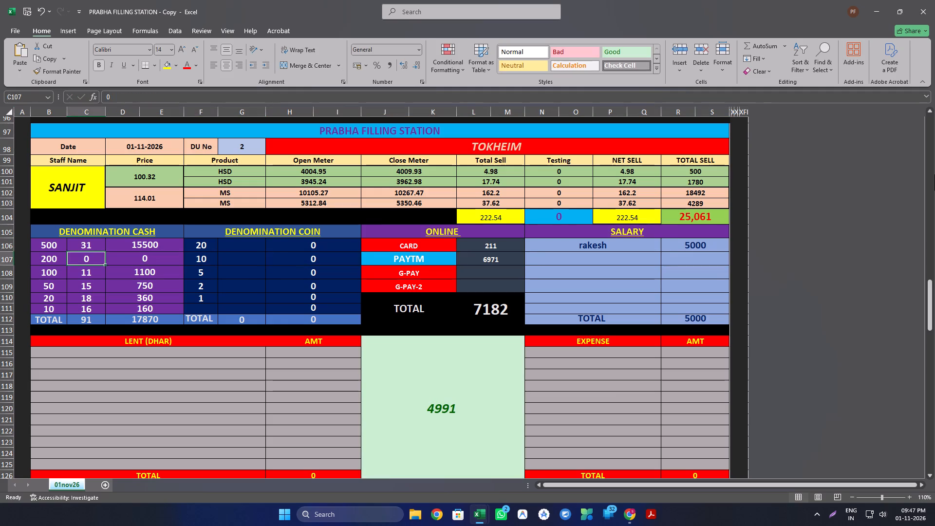
key(Up)
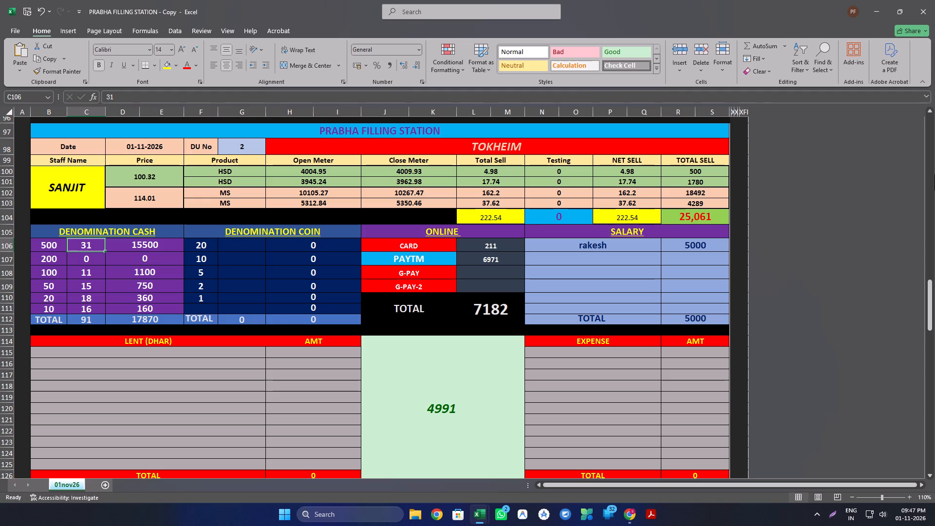
key(F2)
key(Left)
key(Left)
key(equal)
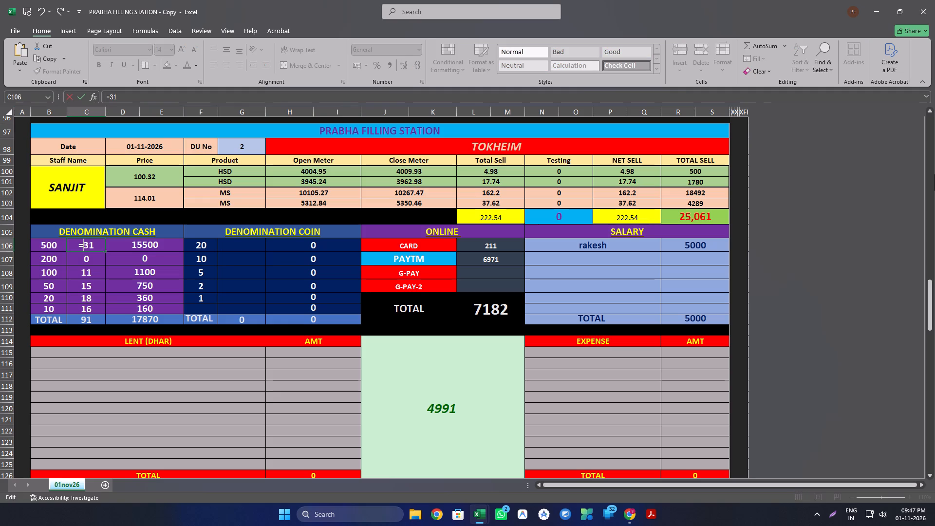
key(Right)
key(Right)
key(Right)
text(-10)
key(Return)
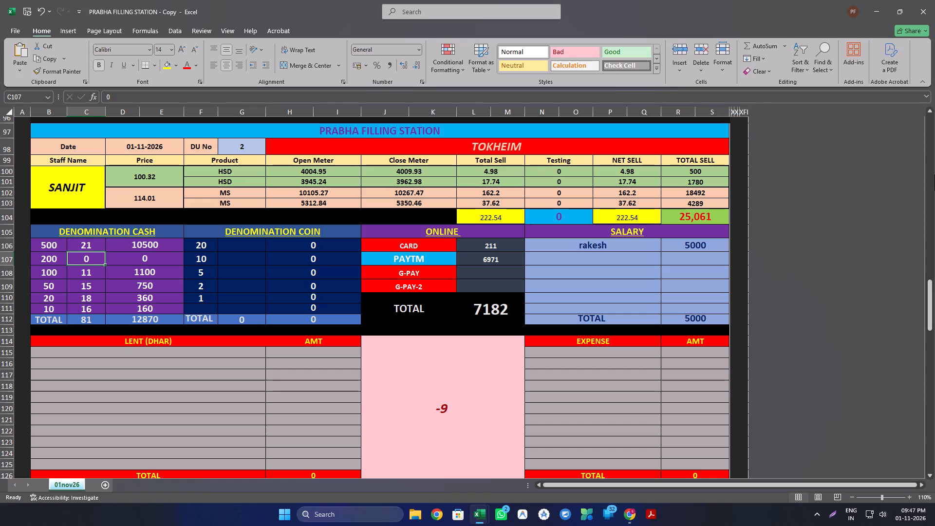
Enter the name bornomali in the second row of the SALARY table.
key(Right)
key(Right)
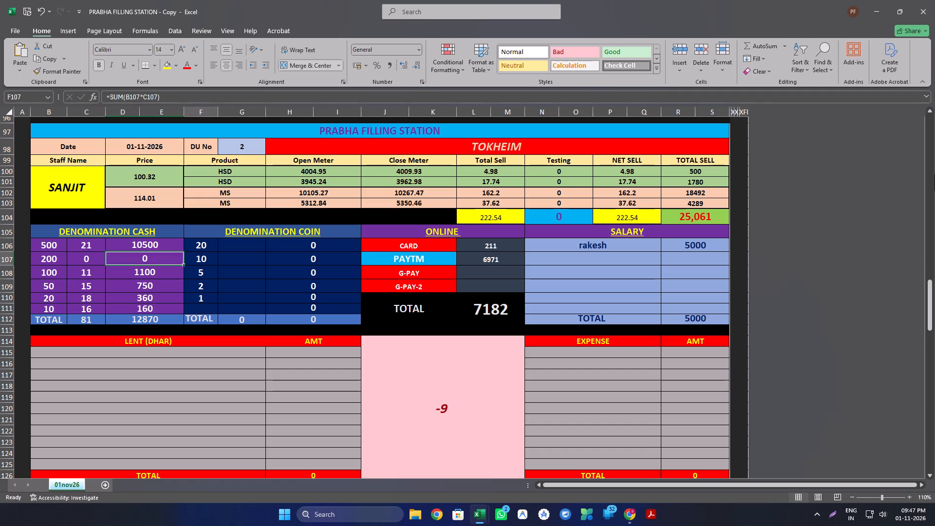
key(Right)
key(Right)
key(Right)
key(Right)
key(Right)
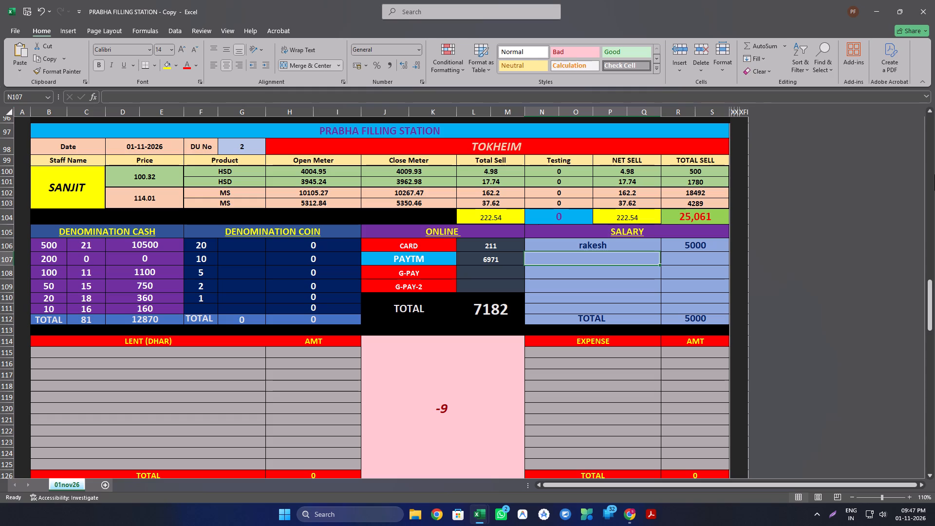
text(bornomali)
key(Return)
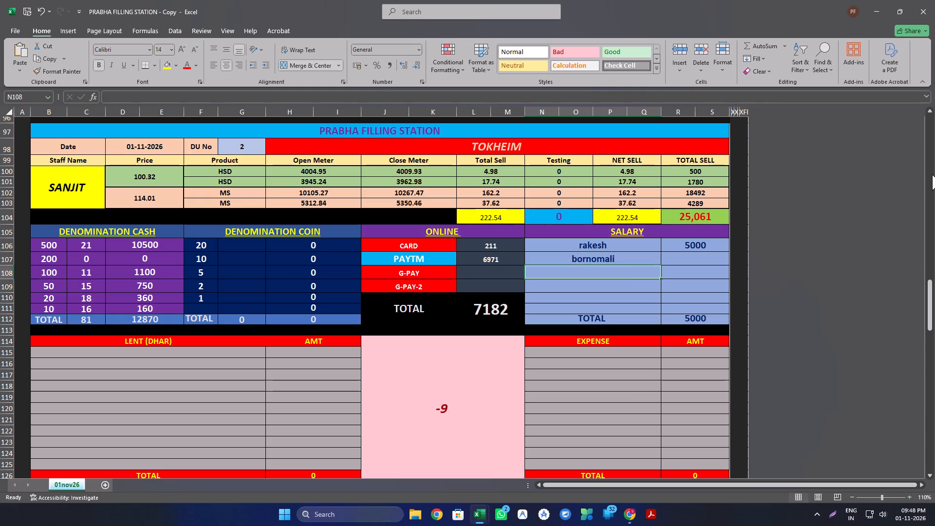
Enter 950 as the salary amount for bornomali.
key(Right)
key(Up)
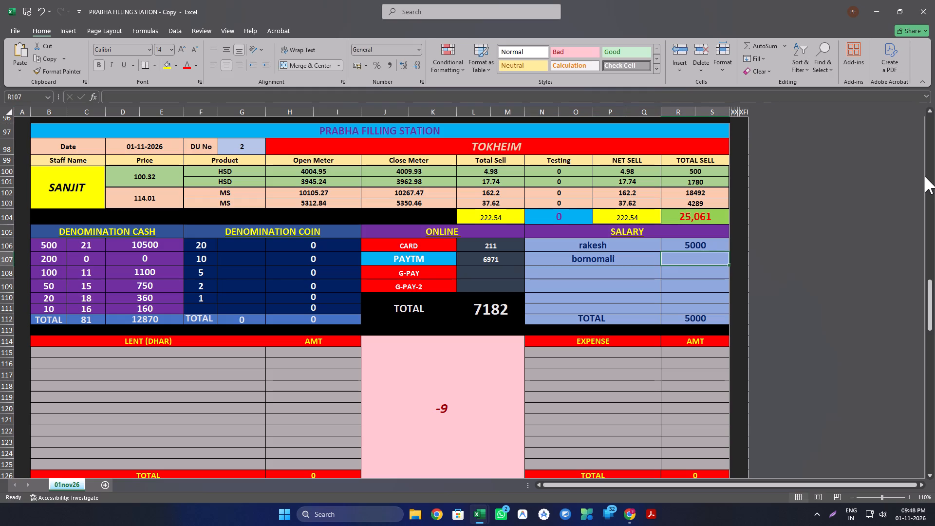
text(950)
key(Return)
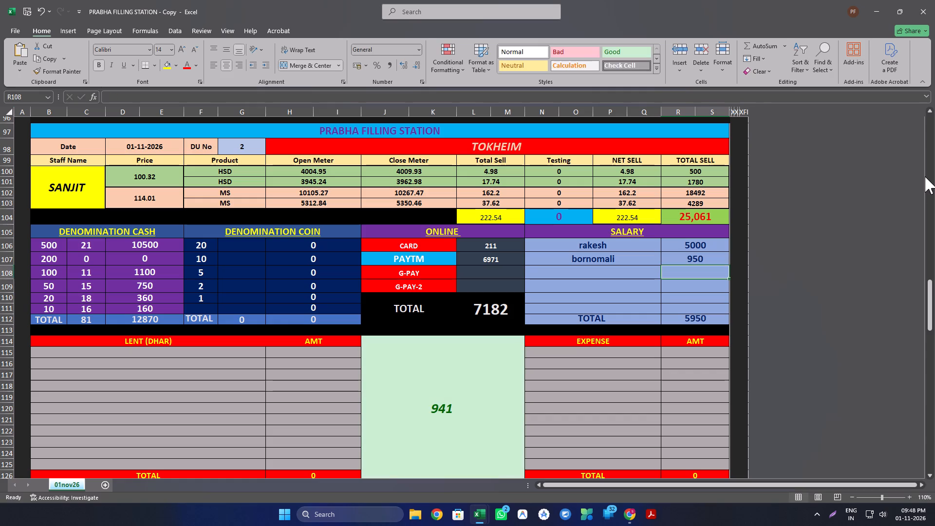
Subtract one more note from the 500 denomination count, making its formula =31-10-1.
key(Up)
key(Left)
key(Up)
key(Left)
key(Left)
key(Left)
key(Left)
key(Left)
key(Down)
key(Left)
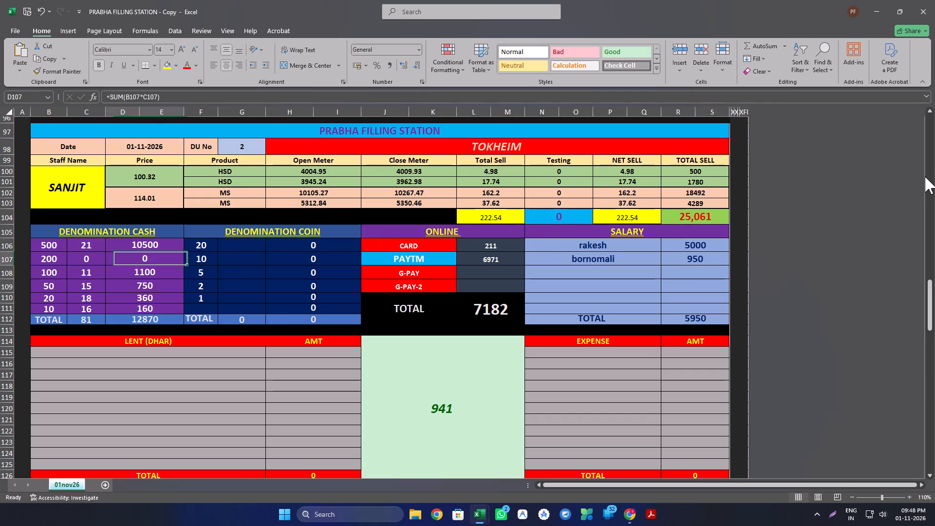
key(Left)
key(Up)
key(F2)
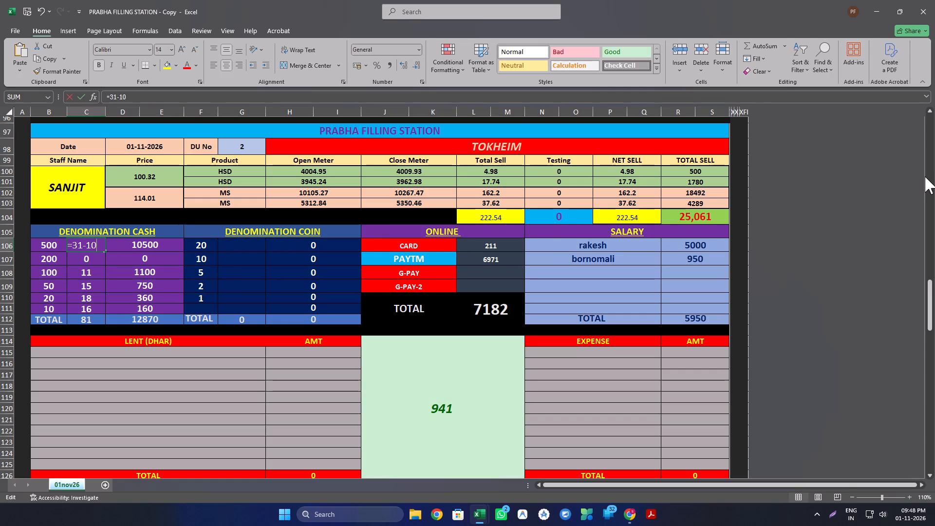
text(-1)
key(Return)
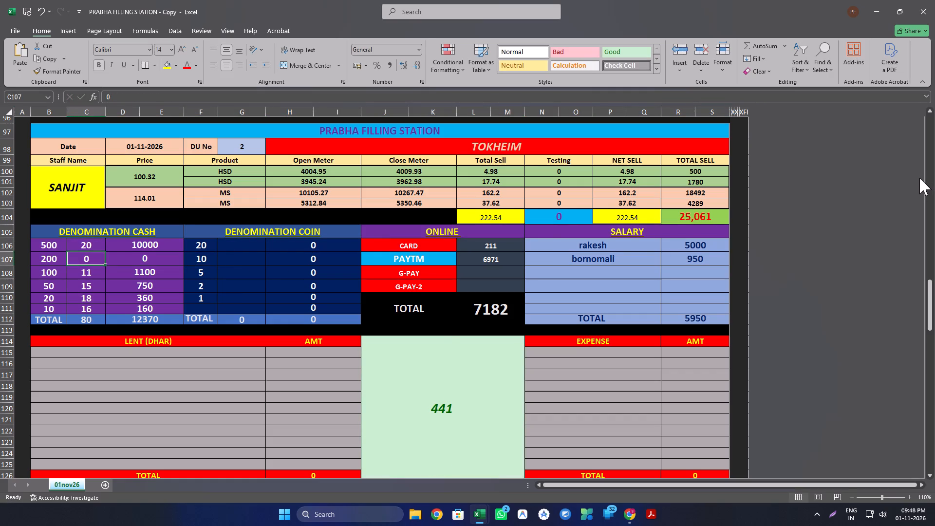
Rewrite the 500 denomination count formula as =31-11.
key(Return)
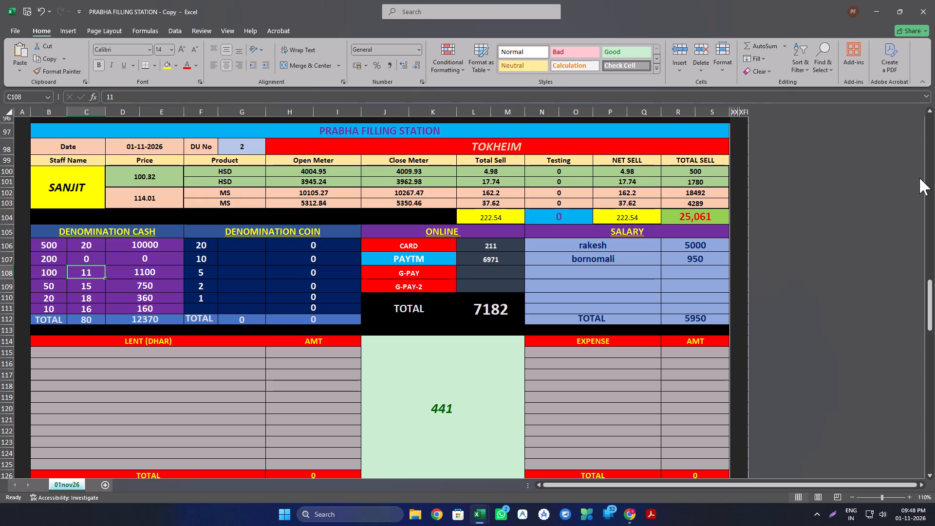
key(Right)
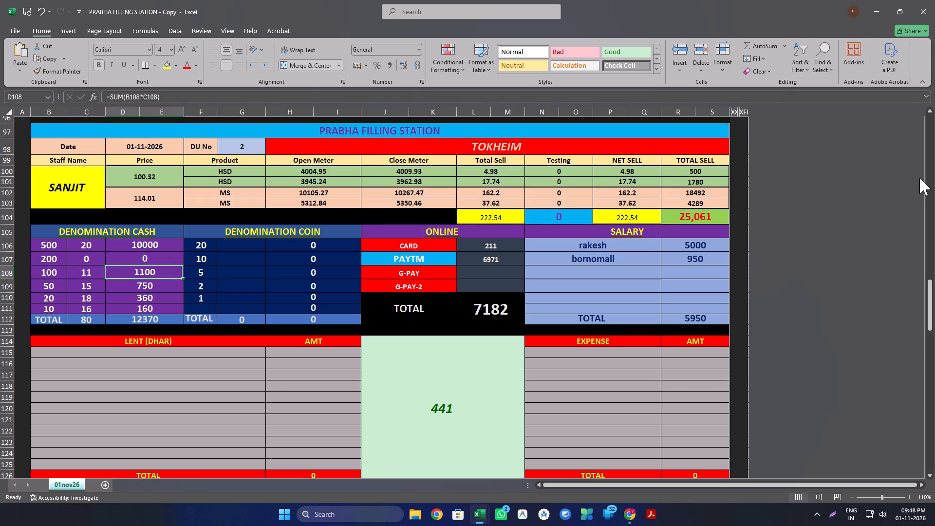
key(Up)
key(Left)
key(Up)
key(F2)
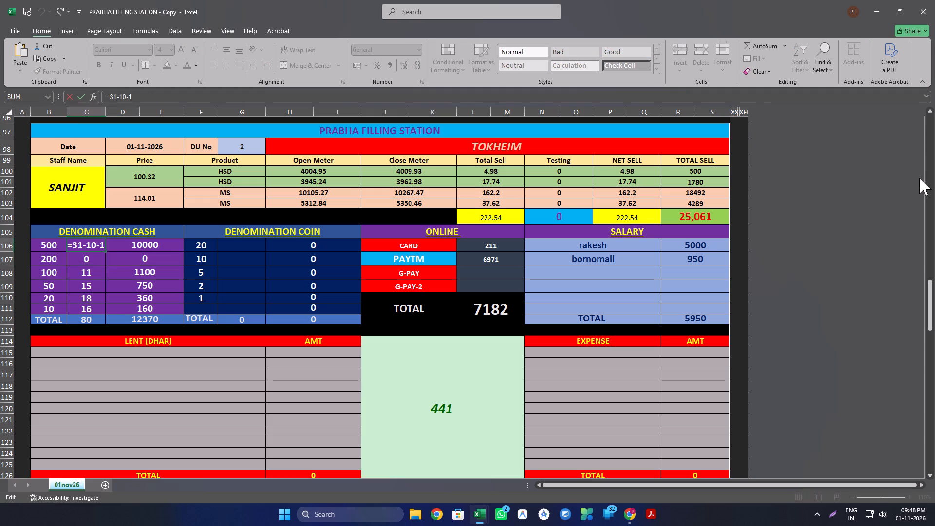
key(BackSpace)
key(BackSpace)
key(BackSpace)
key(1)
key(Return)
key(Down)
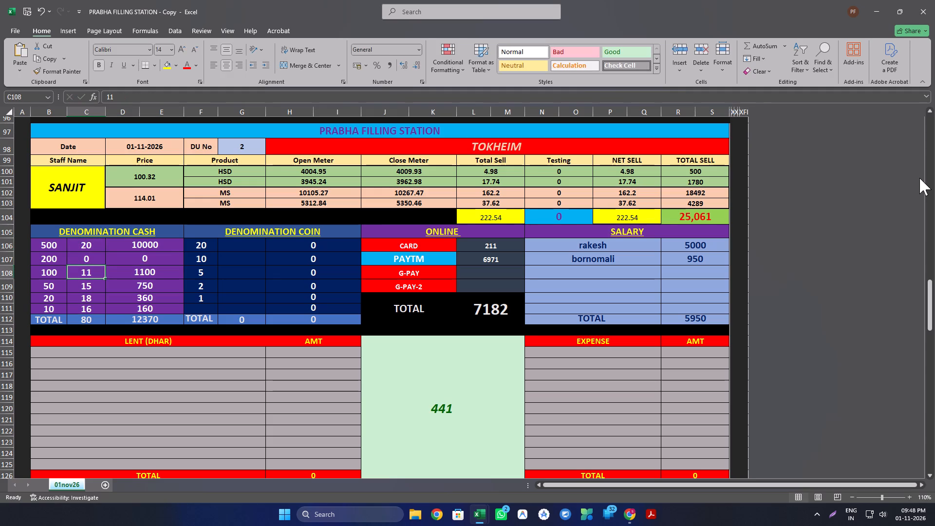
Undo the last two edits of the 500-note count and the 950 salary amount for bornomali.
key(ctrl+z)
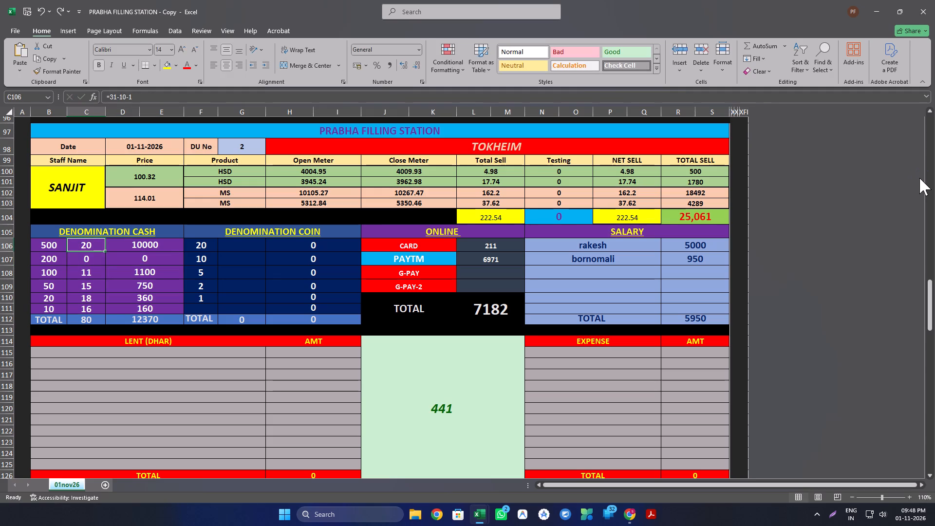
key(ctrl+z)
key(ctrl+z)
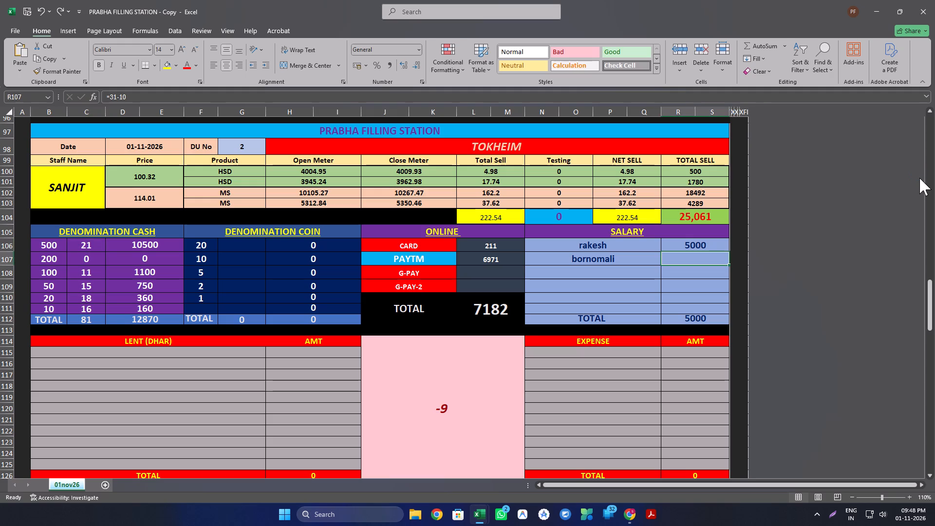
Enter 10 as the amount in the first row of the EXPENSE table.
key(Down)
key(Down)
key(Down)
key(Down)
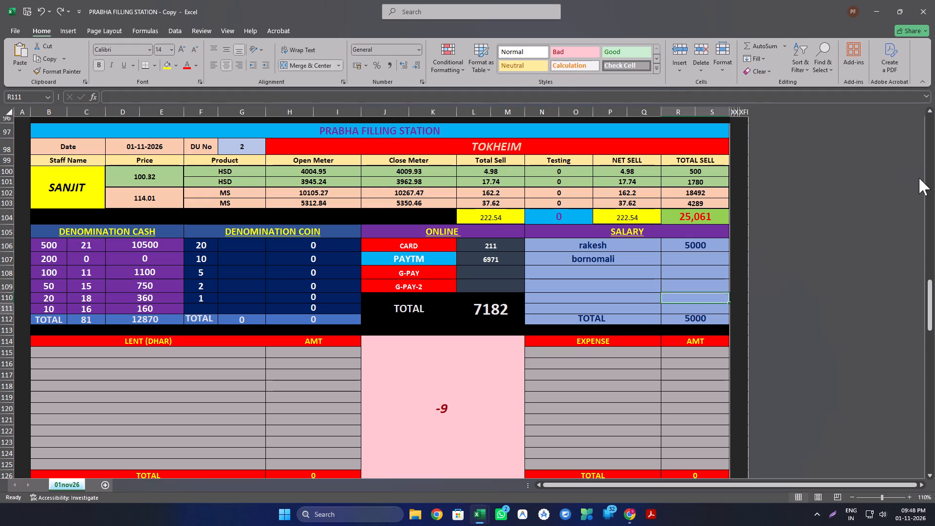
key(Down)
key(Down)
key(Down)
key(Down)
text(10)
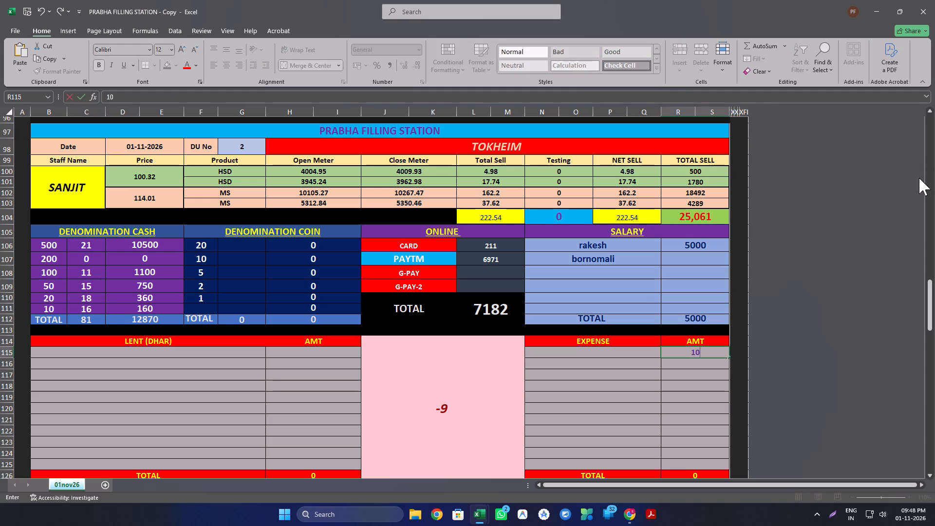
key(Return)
Set the amount in the first row of the EXPENSE table to 9.
key(Up)
key(Up)
key(Up)
key(Down)
key(Down)
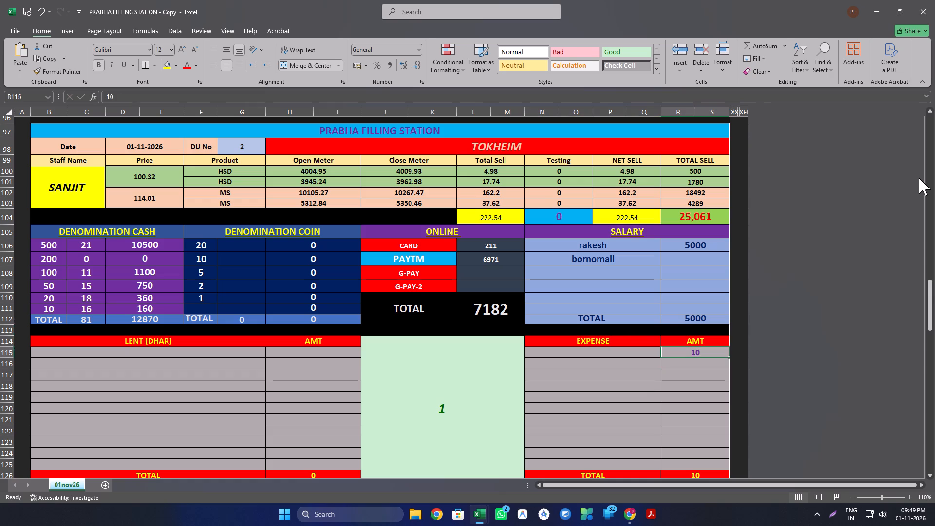
key(9)
key(Return)
Enter 950 as bornomali's amount in the SALARY table.
key(Up)
key(Up)
key(Up)
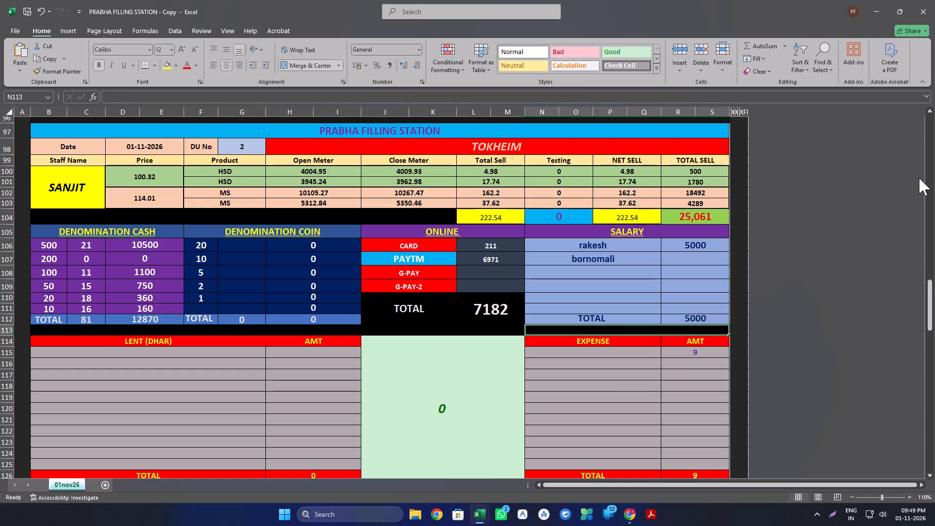
key(Up)
key(Up)
key(Up)
key(Up)
key(Up)
key(Up)
text(950)
key(Return)
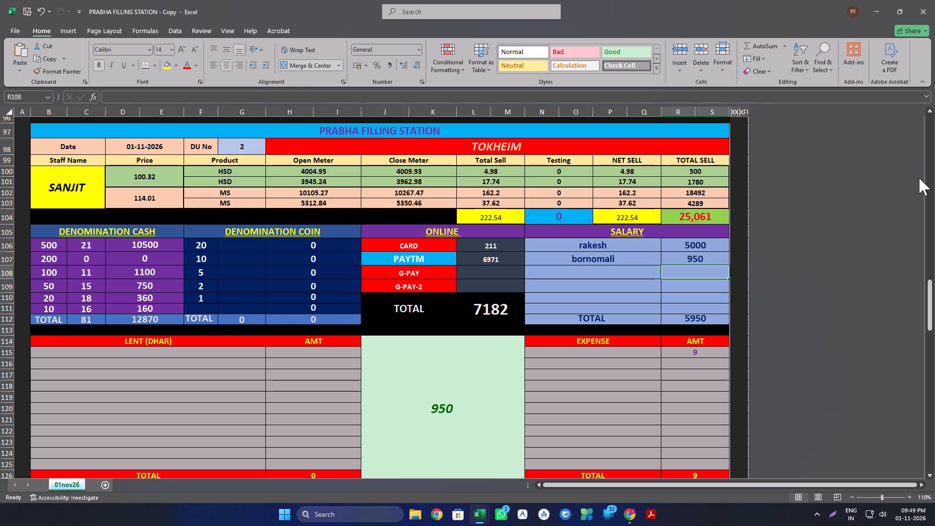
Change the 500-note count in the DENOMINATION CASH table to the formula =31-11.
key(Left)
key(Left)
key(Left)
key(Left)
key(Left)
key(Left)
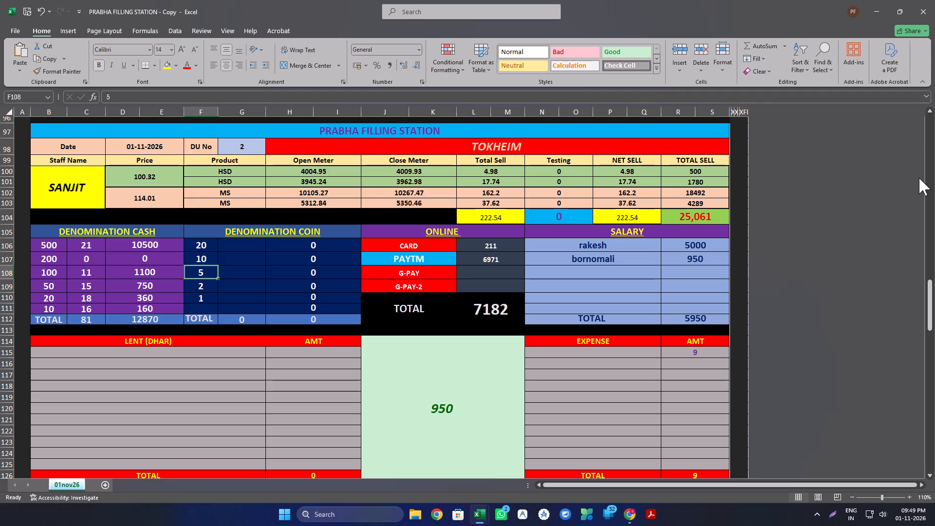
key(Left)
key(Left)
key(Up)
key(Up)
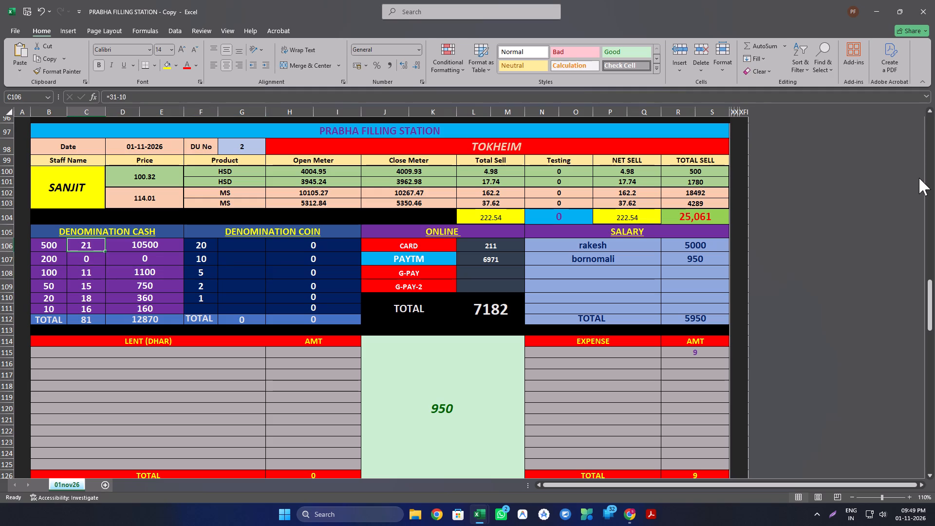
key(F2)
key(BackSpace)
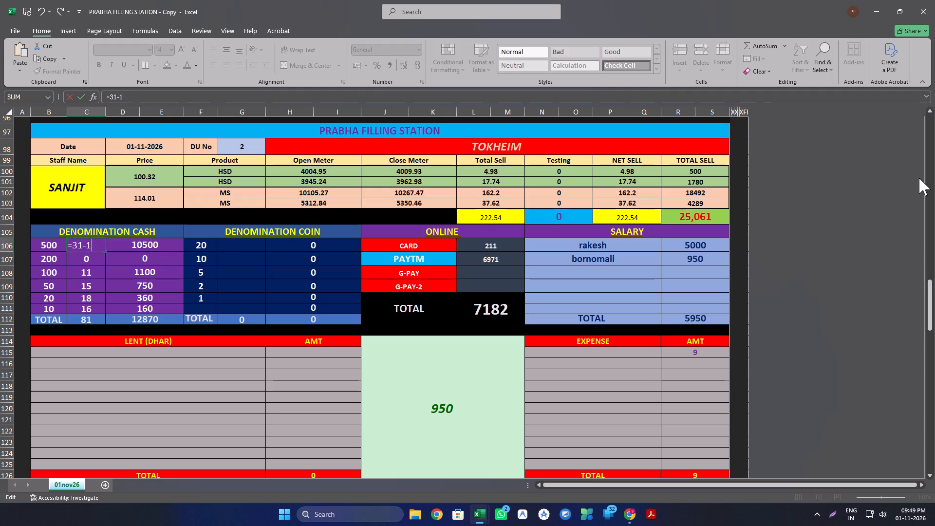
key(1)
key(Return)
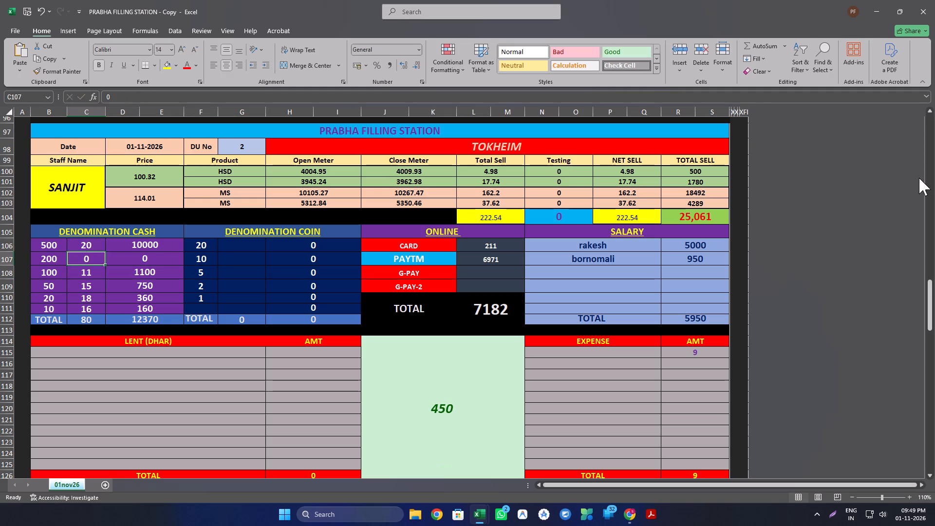
Change the 100-note count in the DENOMINATION CASH table to the formula =11-4.
key(Return)
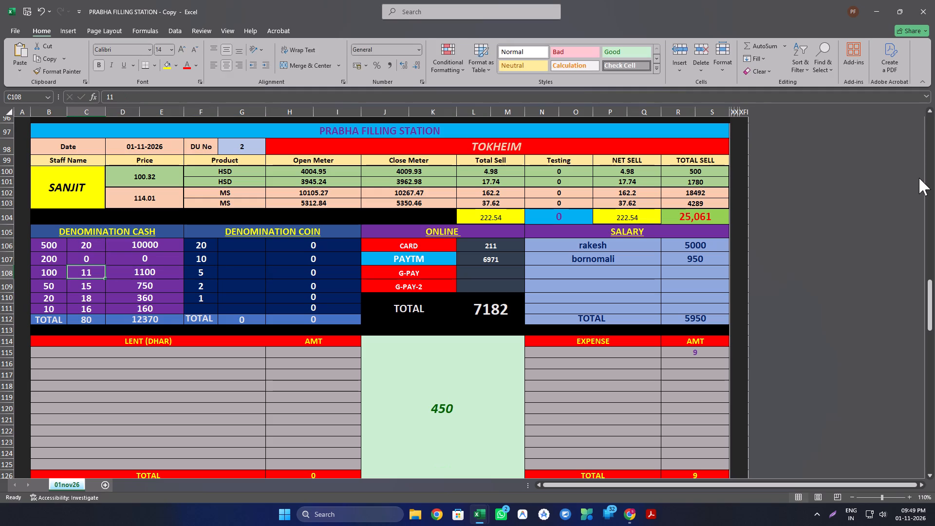
key(F2)
key(Left)
key(Left)
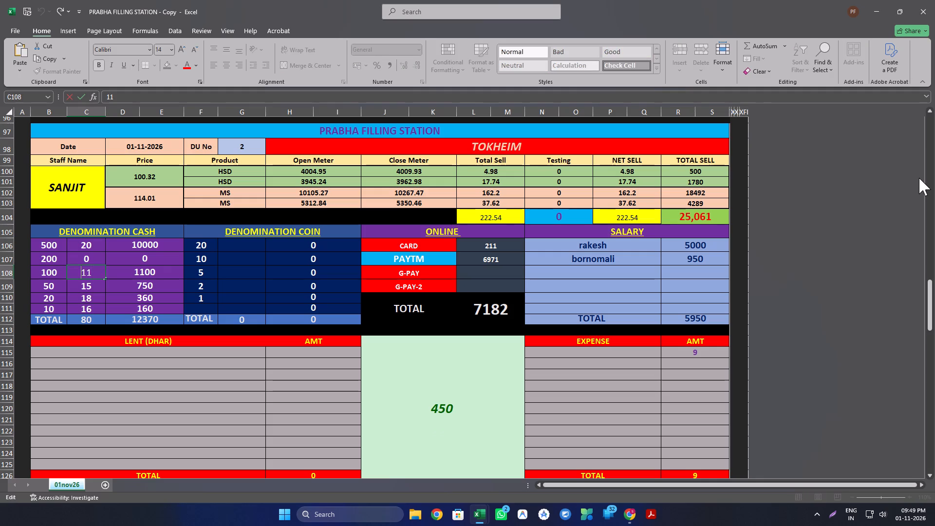
key(equal)
key(Right)
key(Right)
key(Right)
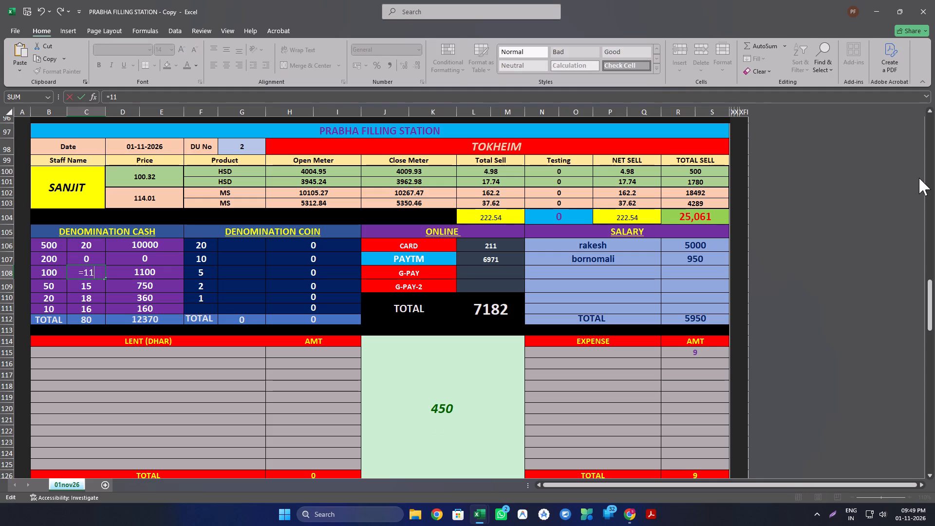
text(-4)
key(Return)
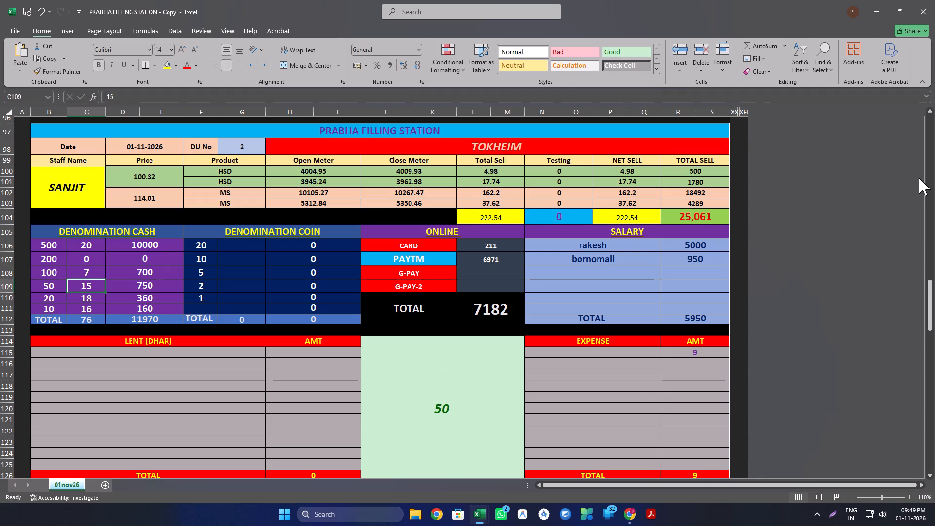
Set the 50-note count in the DENOMINATION CASH table to 14.
text(14)
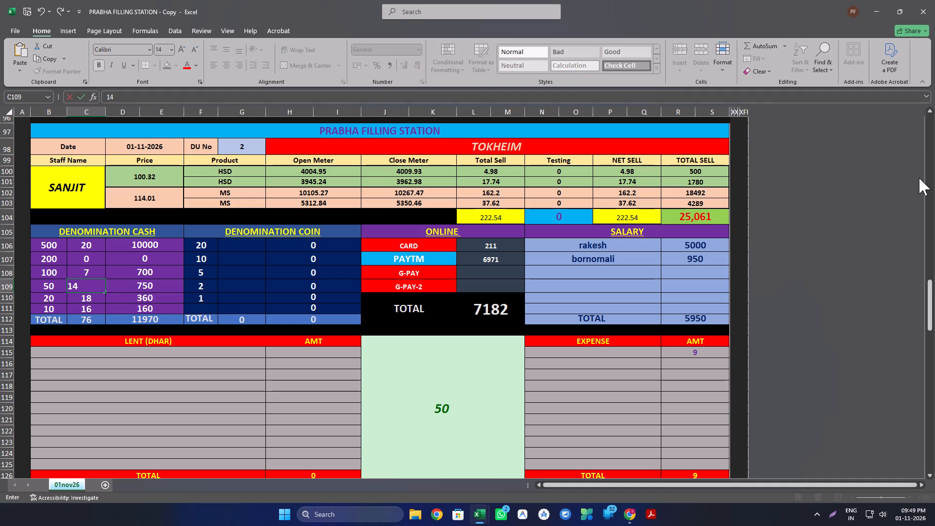
key(Return)
Replace the first row of the EXPENSE table with an entry for bornomali with amount 1000.
key(Right)
key(Right)
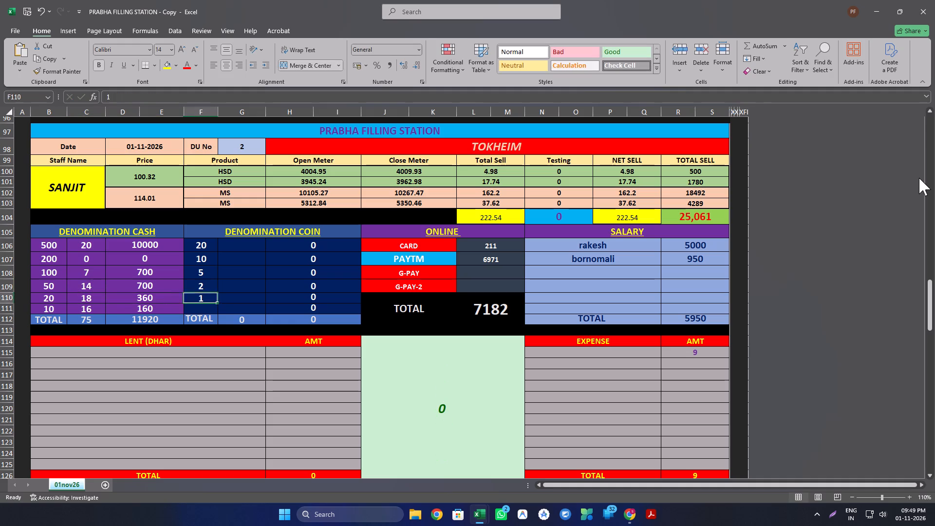
key(Right)
key(Right)
key(Right)
key(Right)
key(Right)
key(Down)
key(Down)
key(Down)
key(Right)
key(Down)
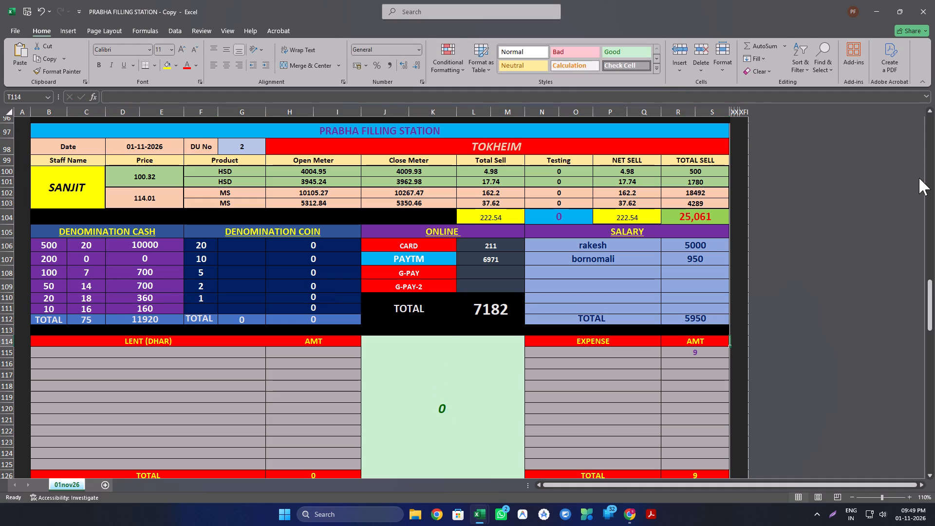
key(Down)
key(Left)
key(Delete)
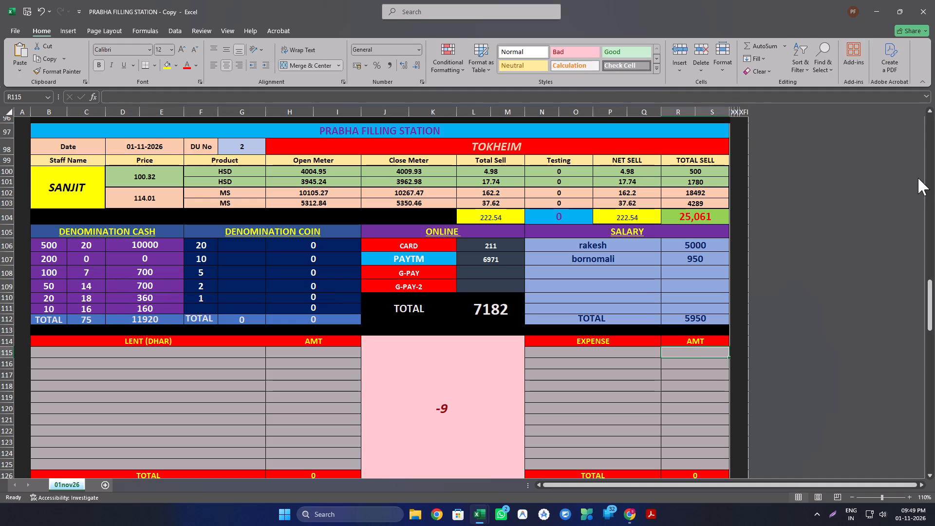
text(1000)
key(Return)
key(Up)
key(Left)
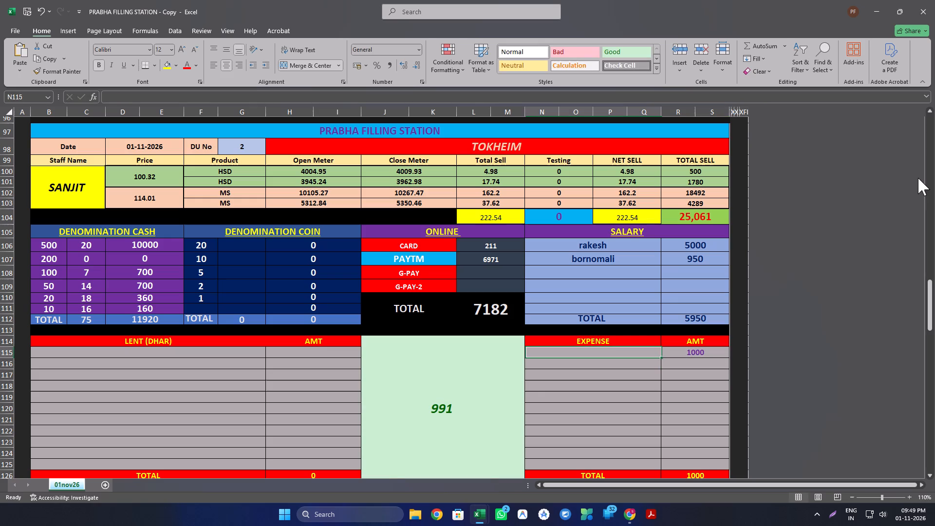
text(bornomali)
key(Return)
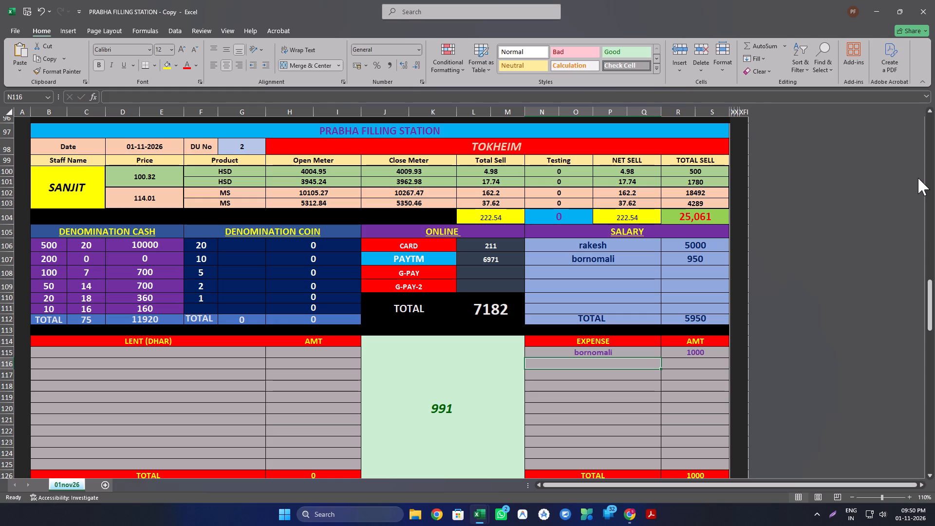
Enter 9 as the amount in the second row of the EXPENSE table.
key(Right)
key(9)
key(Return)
Change the 500-note count in the DENOMINATION CASH table to the formula =31-13.
key(Left)
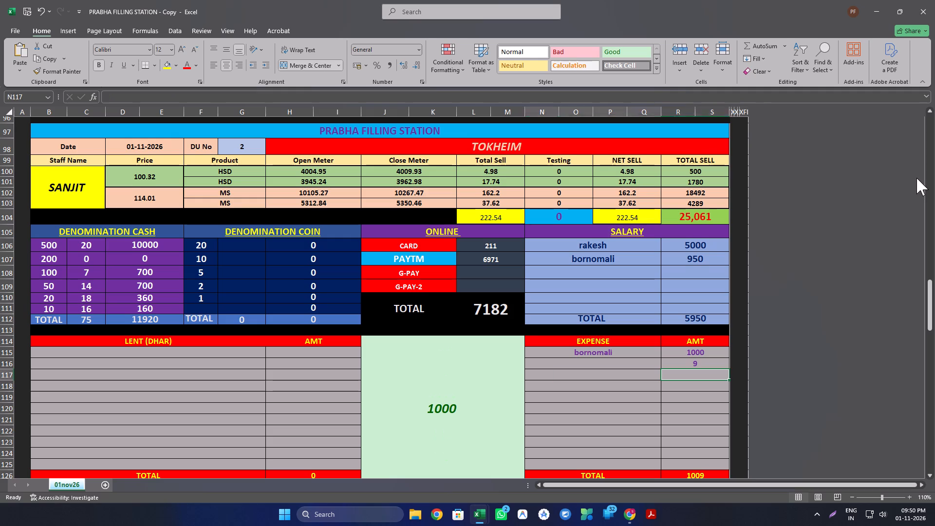
key(Left)
key(Up)
key(Left)
key(Left)
key(Left)
key(Left)
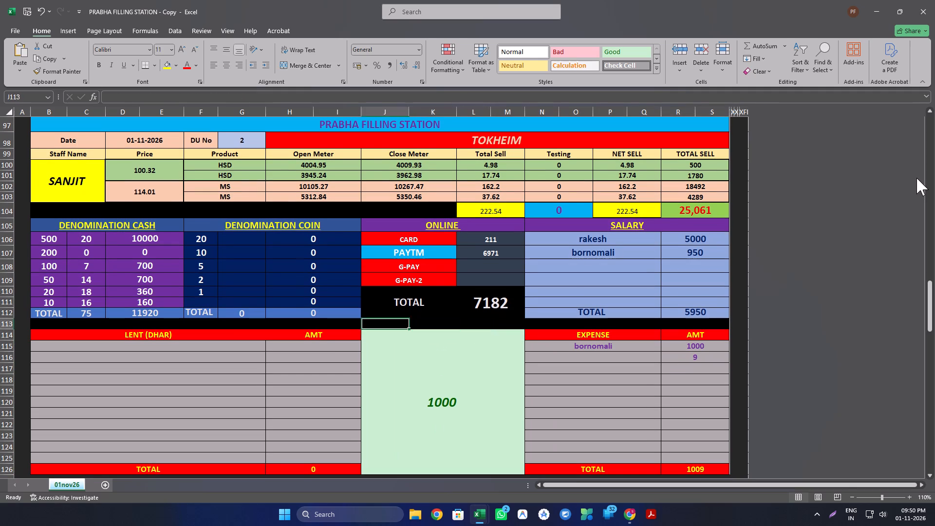
key(Up)
key(Left)
key(Up)
key(Up)
key(Left)
key(Up)
key(Left)
key(Up)
key(Left)
key(Up)
key(Up)
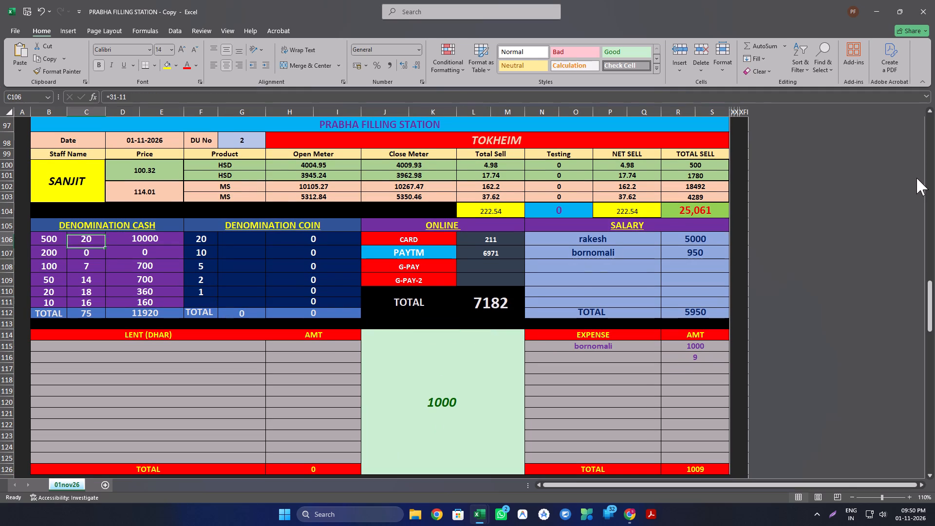
key(F2)
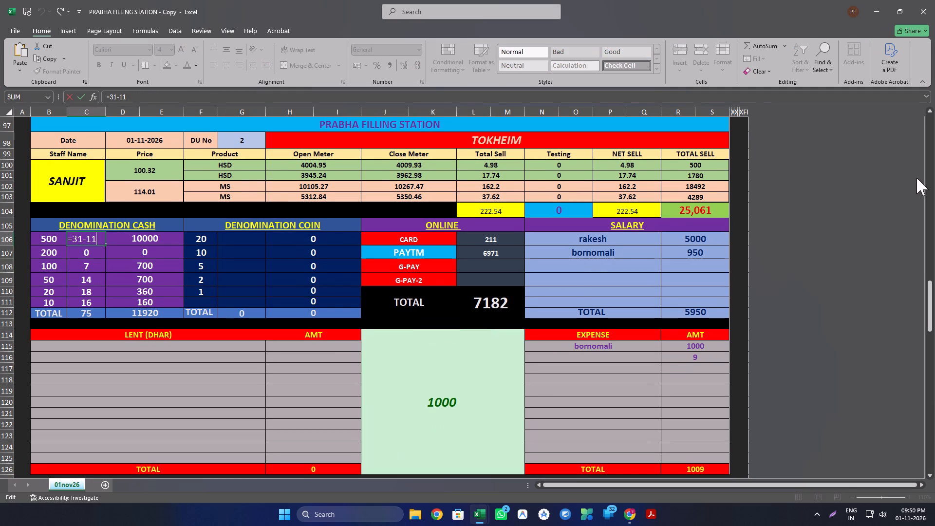
key(BackSpace)
key(3)
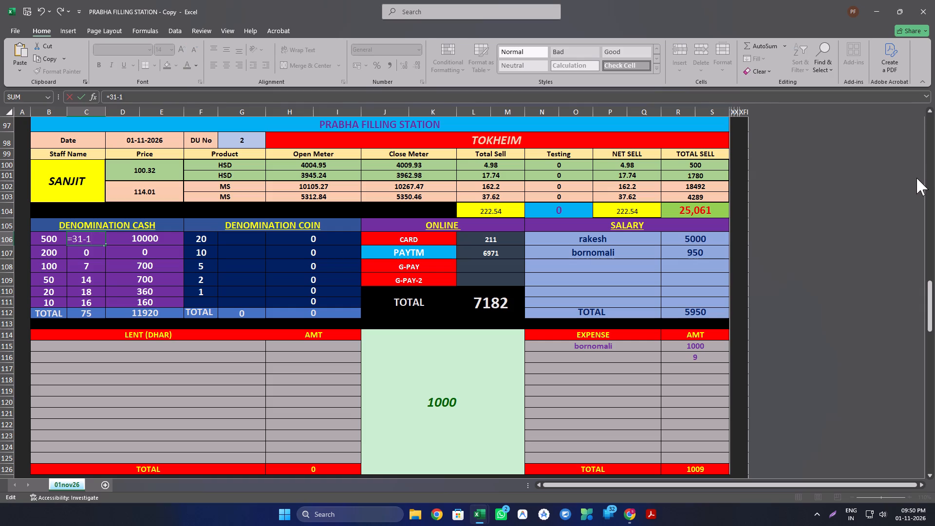
key(Return)
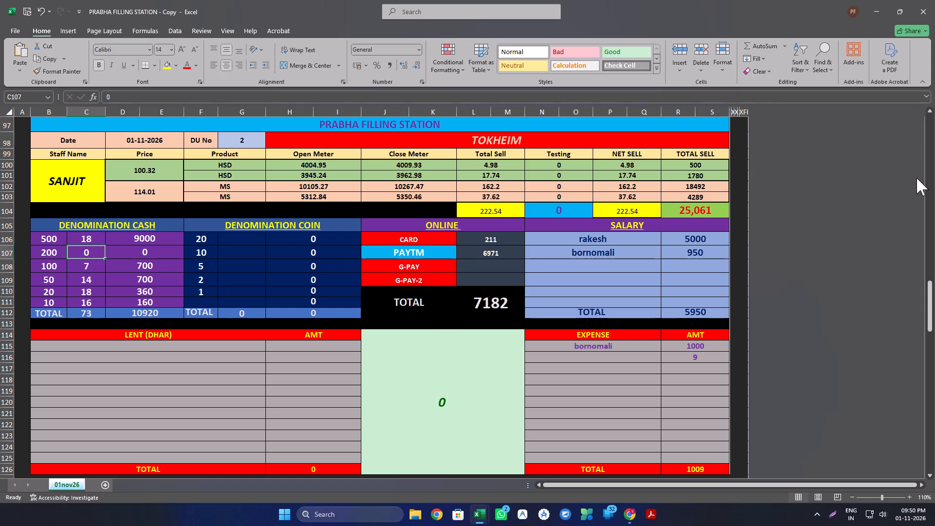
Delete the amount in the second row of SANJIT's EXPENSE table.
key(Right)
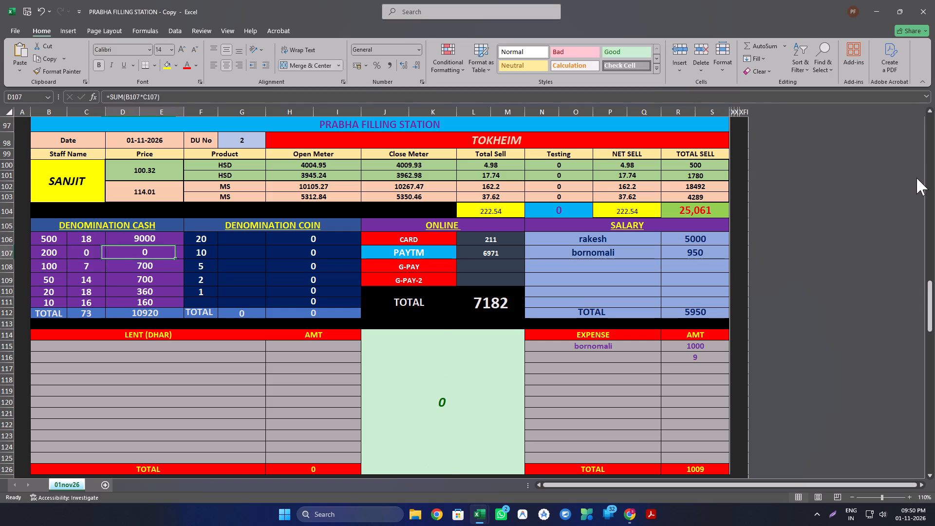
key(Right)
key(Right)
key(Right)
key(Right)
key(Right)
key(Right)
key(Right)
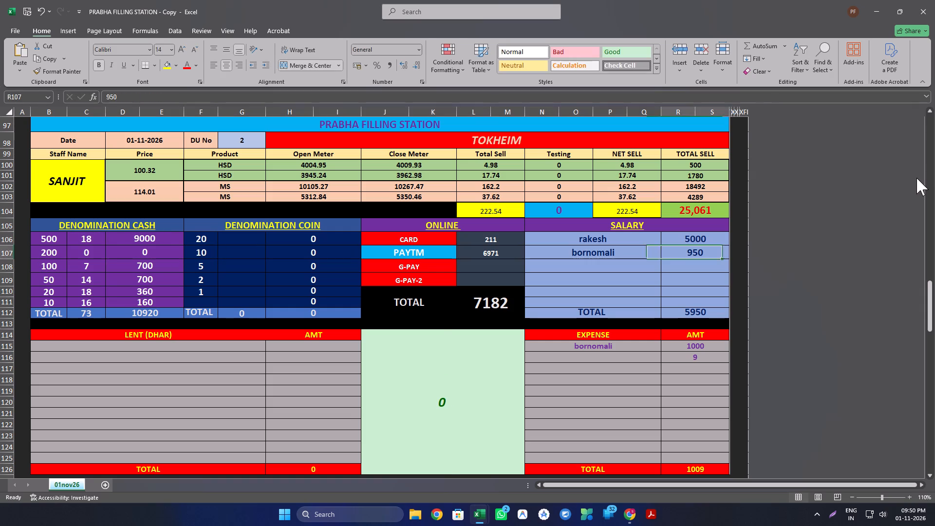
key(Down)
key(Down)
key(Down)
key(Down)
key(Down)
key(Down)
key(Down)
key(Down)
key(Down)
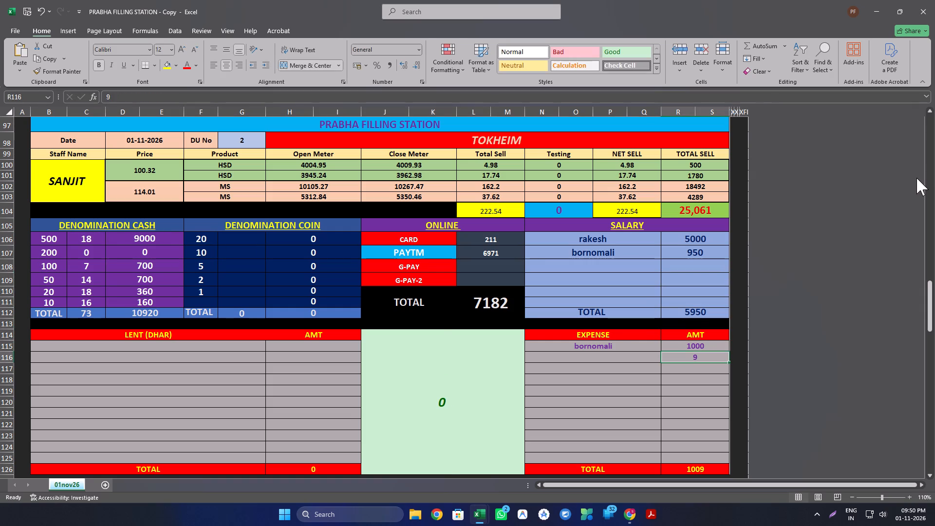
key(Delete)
Record an advance of 1000 for bornomali in the first row of the daily summary's ADVANCE table.
key(Down)
key(Down)
key(Down)
key(Down)
key(Down)
key(Down)
key(Down)
key(Down)
key(Down)
key(Down)
key(Down)
key(Down)
key(Down)
key(Down)
key(Down)
key(Down)
key(Down)
key(Down)
key(Down)
key(Down)
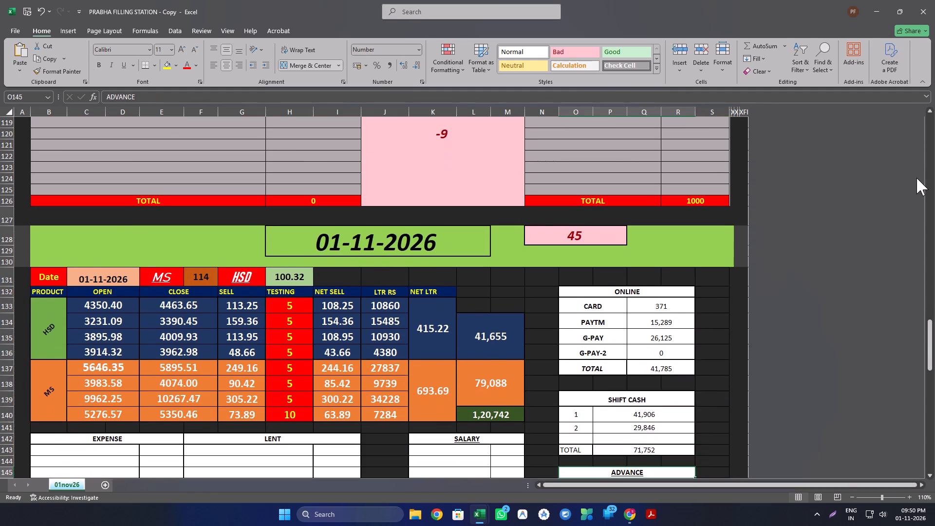
key(Down)
key(Down)
key(Down)
key(Down)
key(Down)
key(Down)
key(Down)
key(Down)
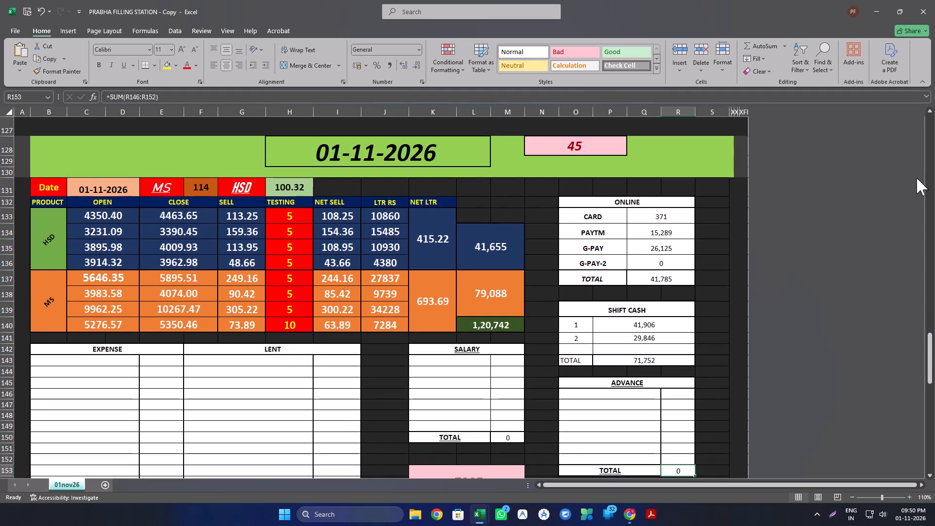
key(Down)
key(Down)
key(Down)
key(Down)
key(Up)
key(Up)
key(Up)
key(Up)
key(Up)
key(Up)
key(Up)
key(Up)
key(Up)
key(Up)
key(Up)
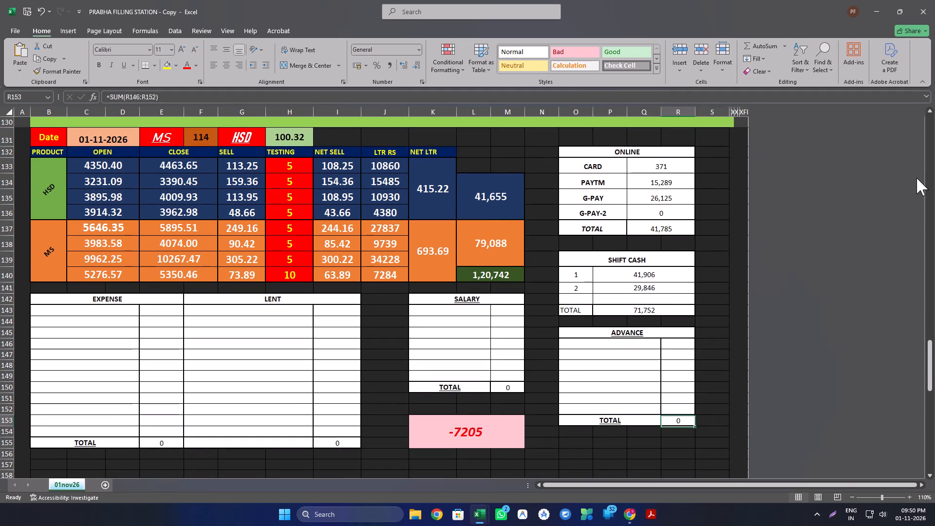
key(Left)
key(Down)
key(Right)
key(Up)
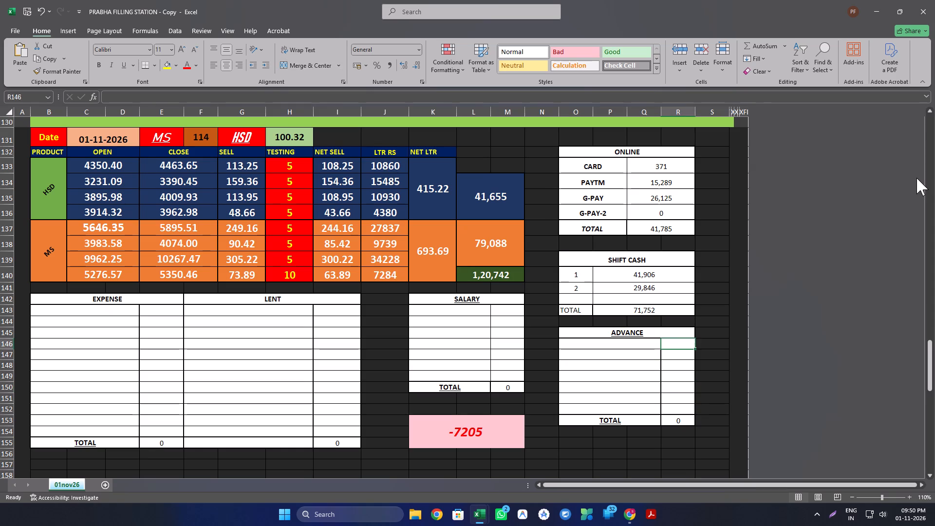
text(1000)
key(Return)
key(Up)
key(Left)
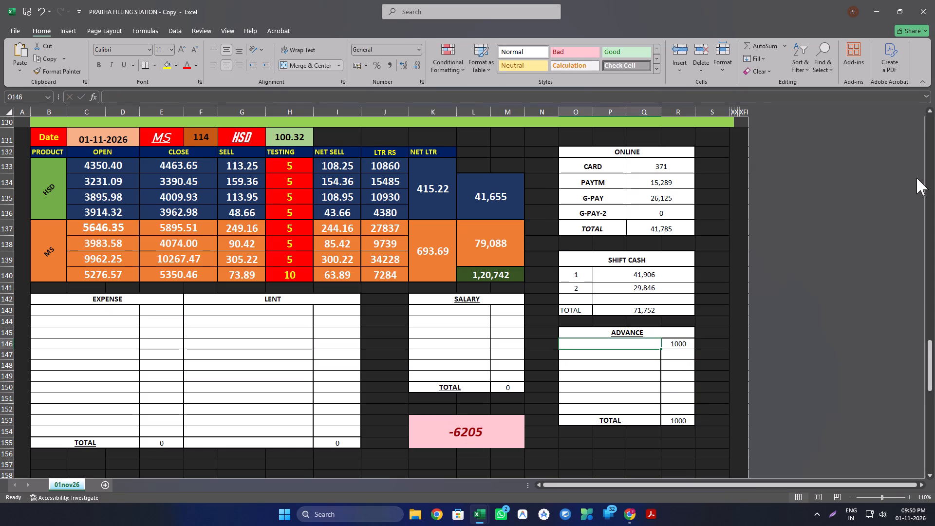
text(bo)
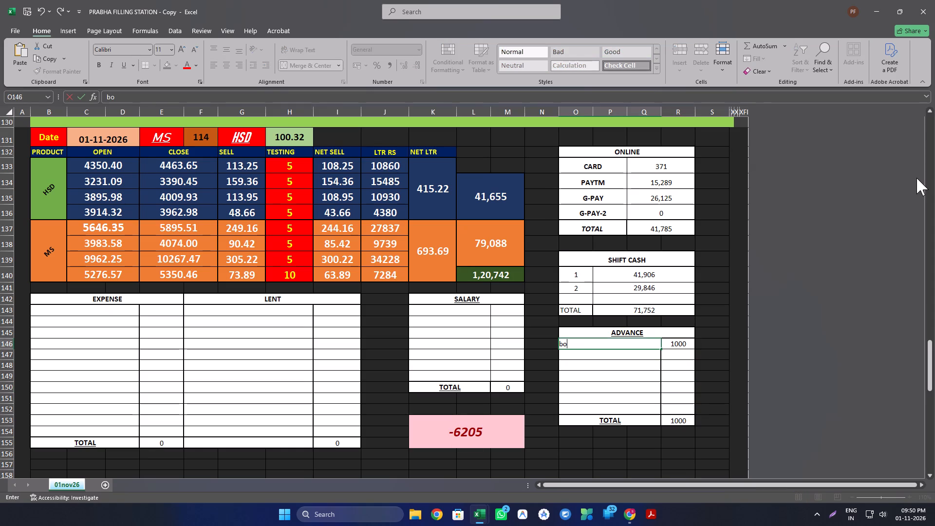
text(rno)
text(mali)
key(Up)
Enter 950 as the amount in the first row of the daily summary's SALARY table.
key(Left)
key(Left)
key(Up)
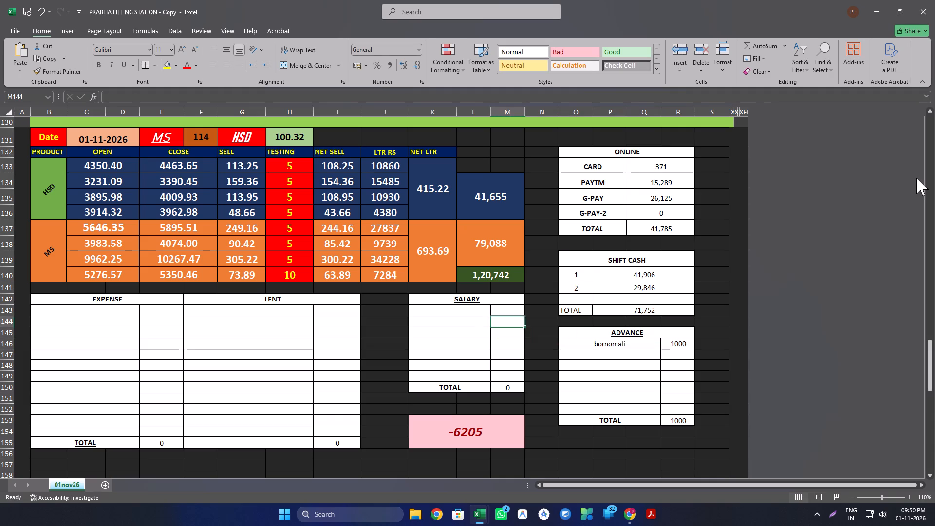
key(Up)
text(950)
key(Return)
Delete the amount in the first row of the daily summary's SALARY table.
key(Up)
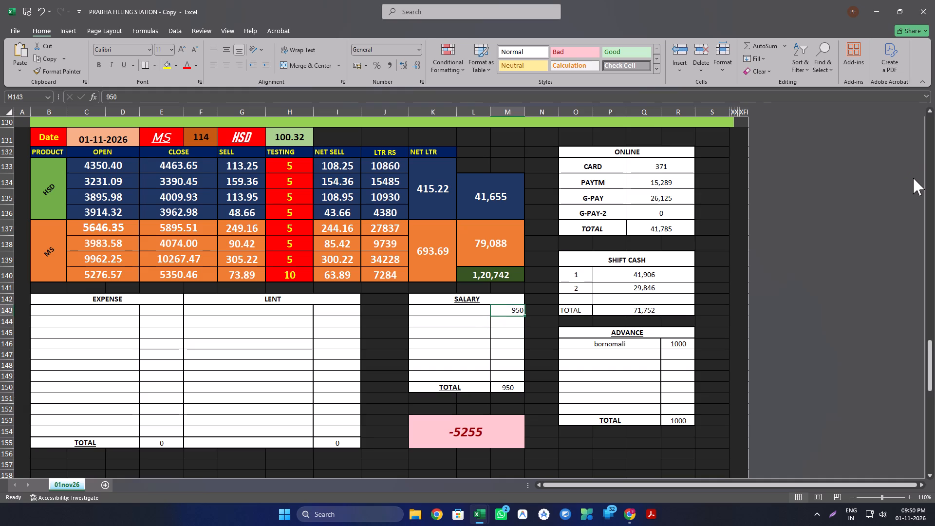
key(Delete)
Delete the bornomali name and its amount from the first row of the daily summary's ADVANCE table.
key(End)
key(Right)
key(Down)
key(Down)
key(Down)
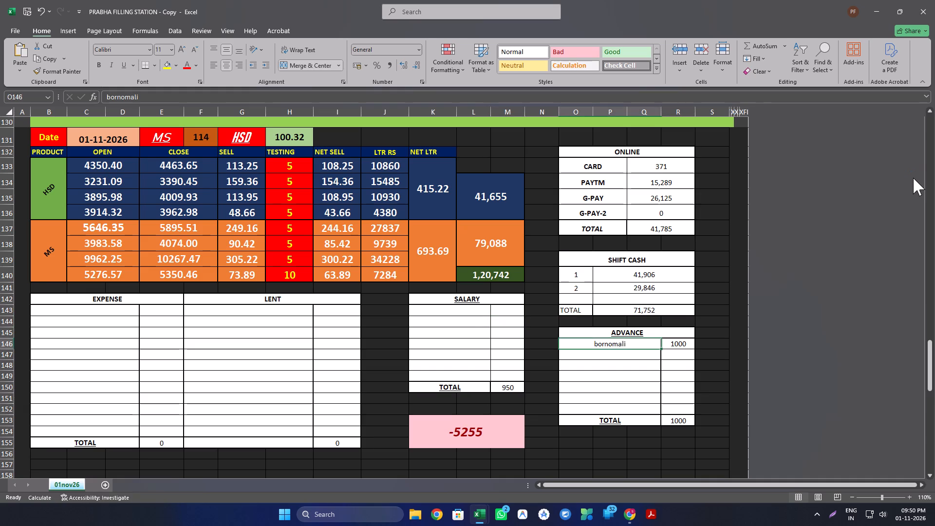
key(Delete)
key(Right)
key(Delete)
Enter 2000 as the amount in the second row of SANJIT's EXPENSE table.
key(Up)
key(Up)
key(Up)
key(Up)
key(Up)
key(Up)
key(Up)
key(Up)
key(Up)
key(Up)
key(Up)
key(Up)
key(Up)
key(Up)
key(Up)
key(Up)
key(Up)
key(Up)
key(Up)
key(Up)
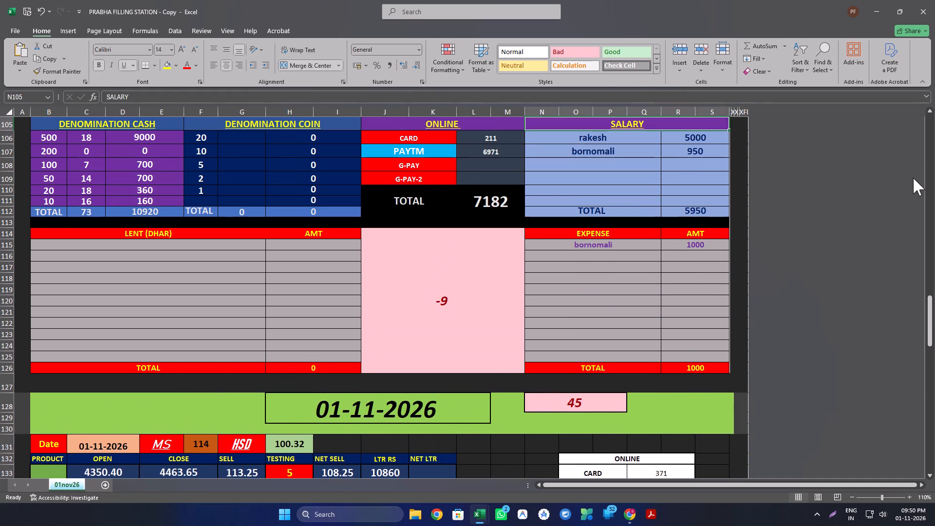
key(Up)
key(Up)
key(Up)
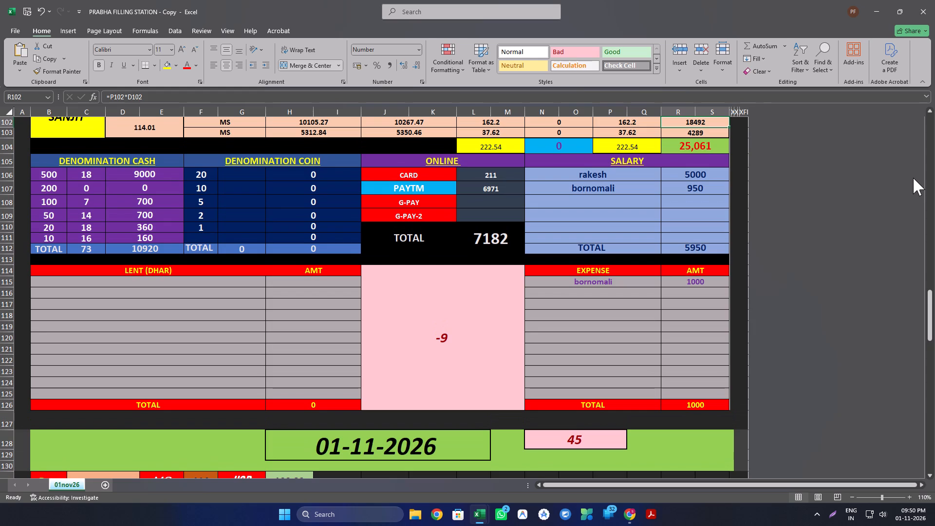
key(Down)
key(Down)
key(Down)
key(Down)
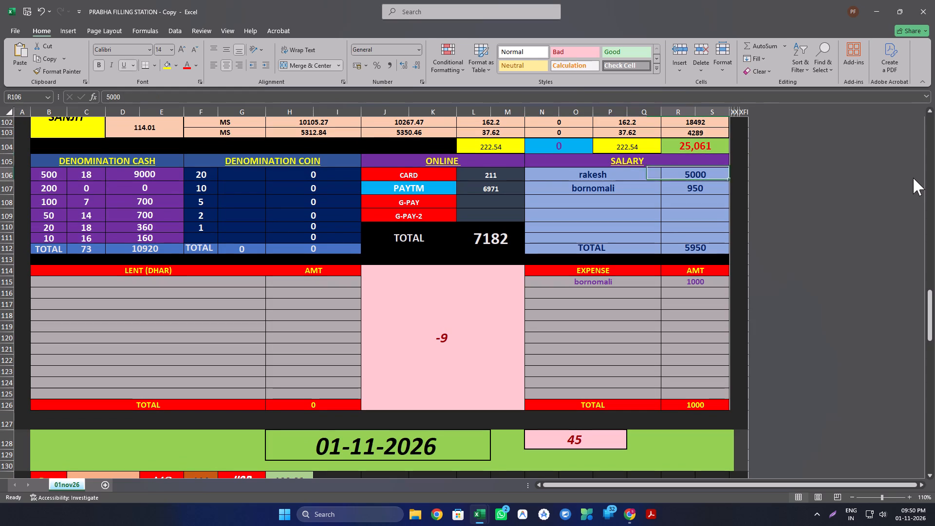
key(Down)
key(Down)
key(Down)
key(Down)
key(Down)
key(Down)
key(Down)
key(Down)
key(Down)
key(Down)
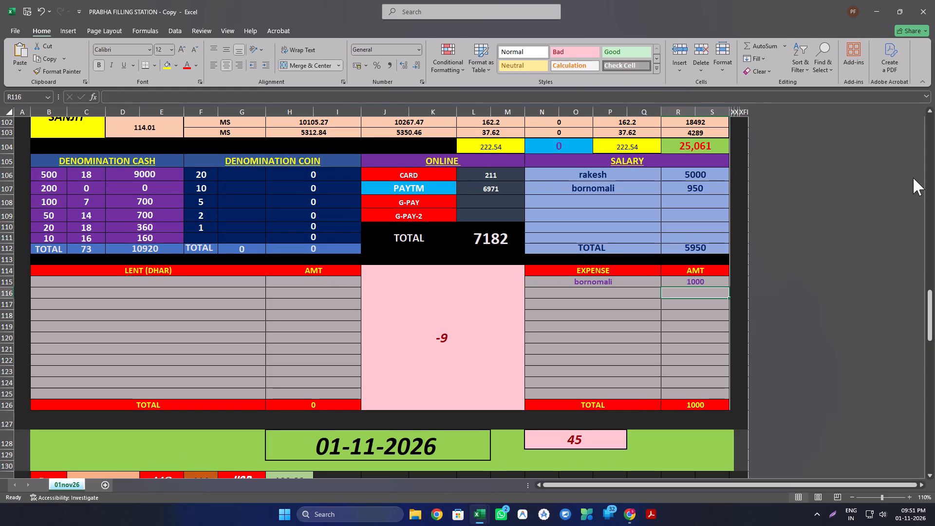
text(2000)
key(Return)
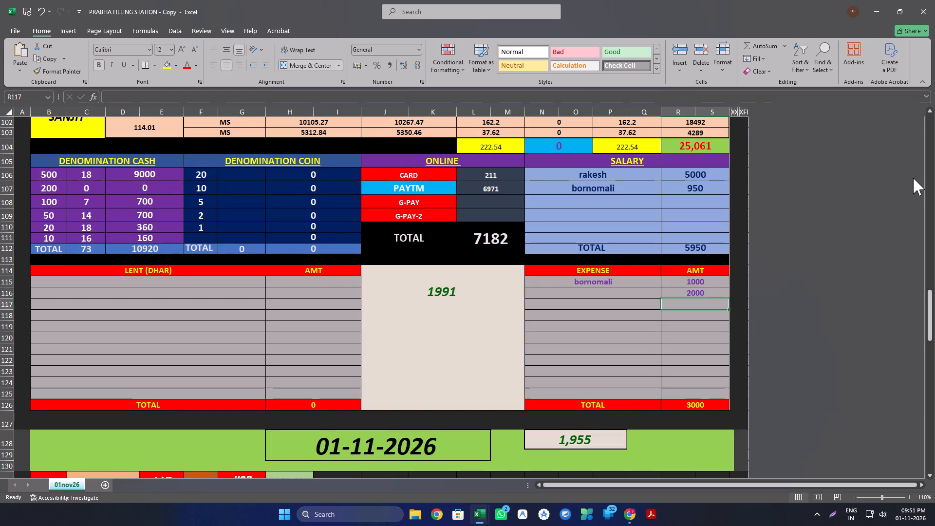
Label the second row of SANJIT's EXPENSE table as sanju tiffin.
key(Up)
key(Left)
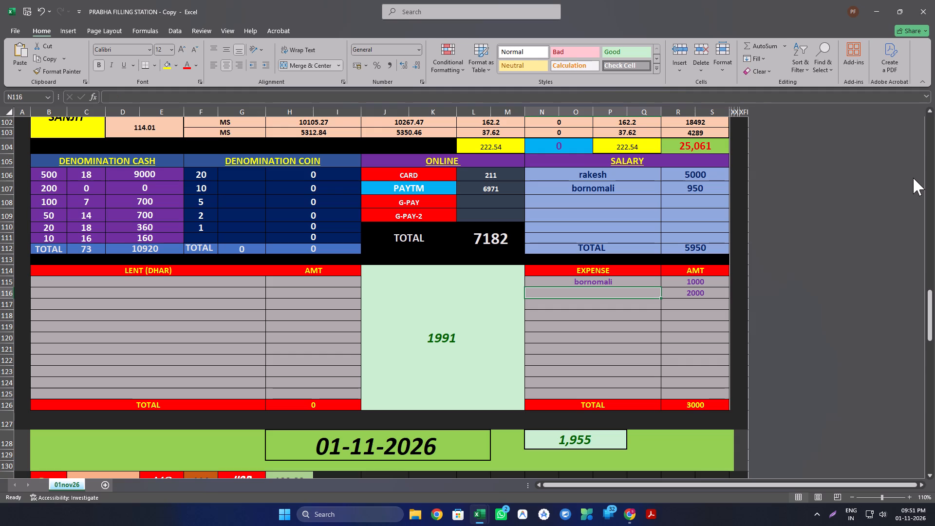
text(sanju)
key(space)
text(tiffi)
key(n)
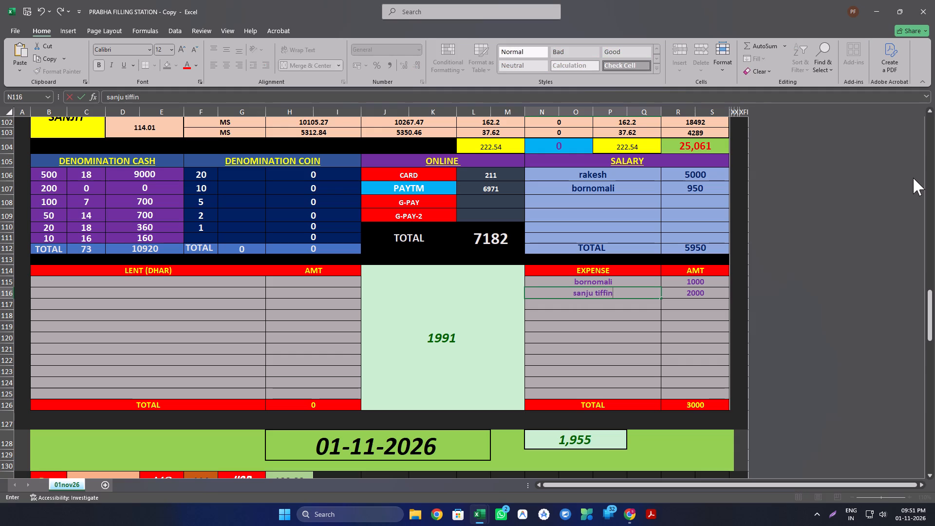
key(Return)
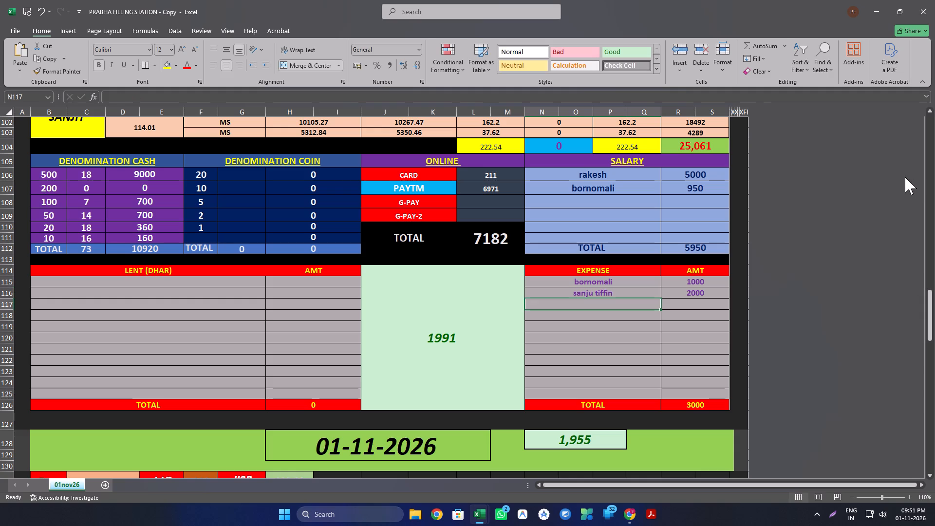
Change the 500-note count in SANJIT's DENOMINATION CASH table to the formula =31-17.
key(Right)
key(Up)
key(Left)
key(Up)
key(Left)
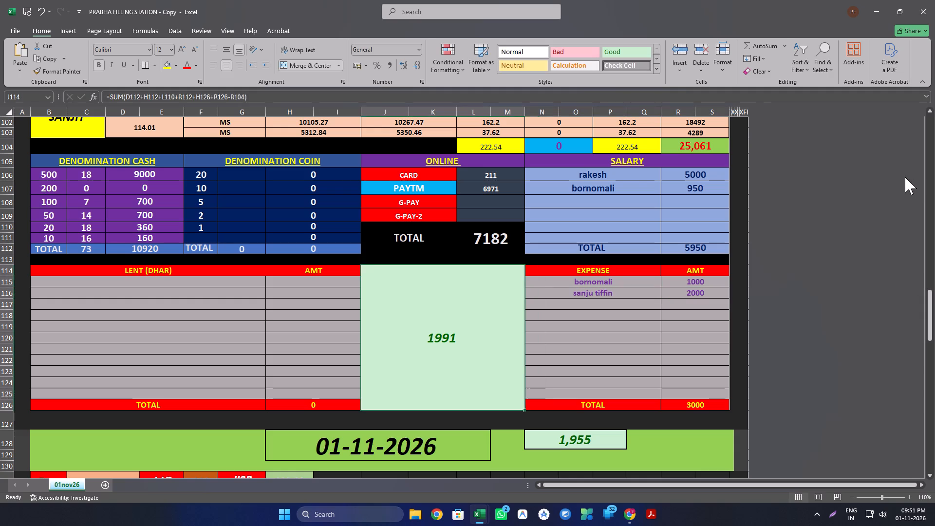
key(Left)
key(Up)
key(Left)
key(Up)
key(Left)
key(Up)
key(Up)
key(Up)
key(Up)
key(Right)
key(Right)
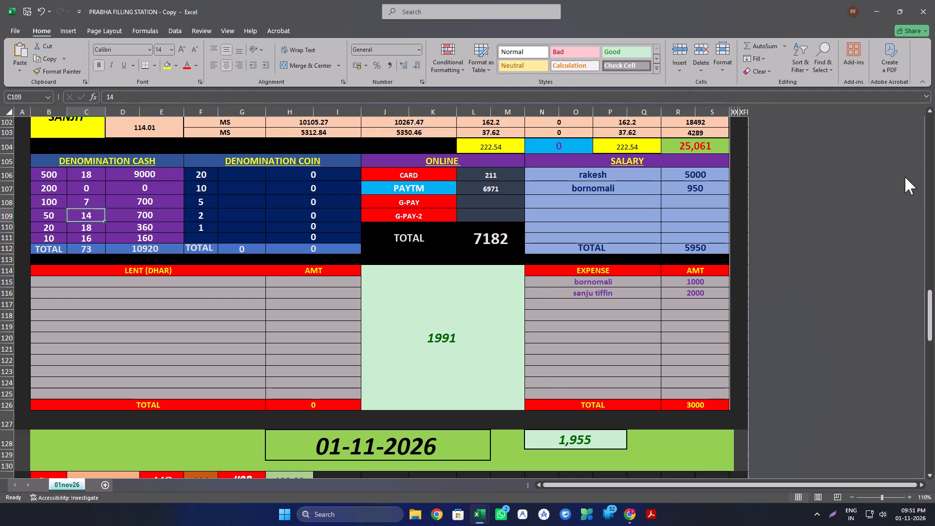
key(Up)
key(Up)
key(Up)
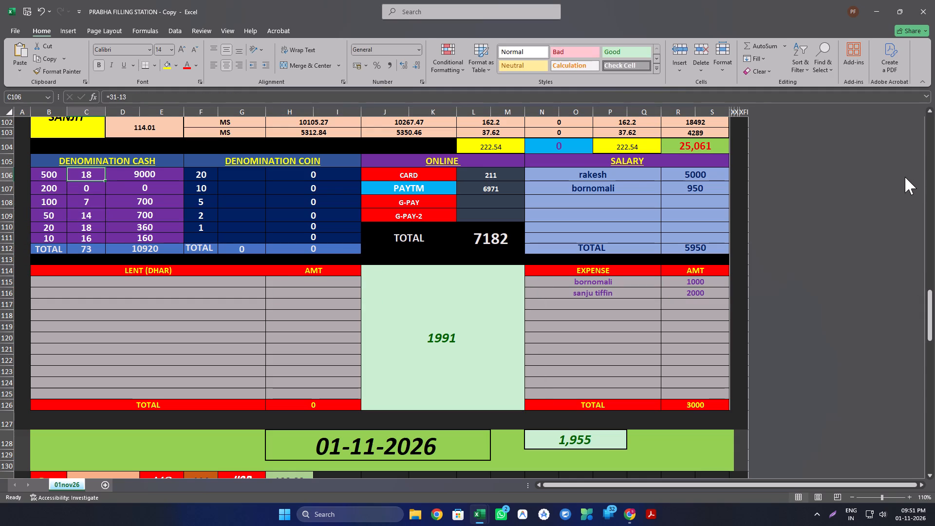
key(F2)
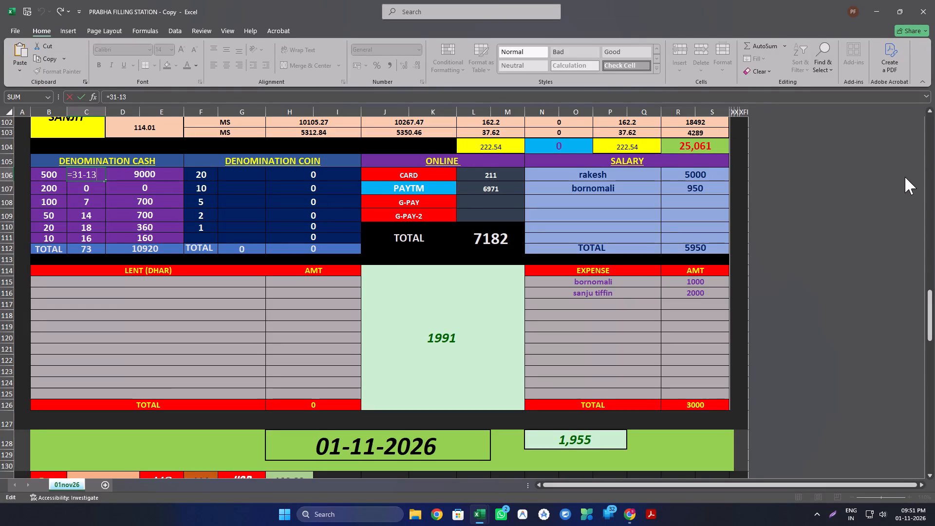
key(BackSpace)
key(7)
key(Return)
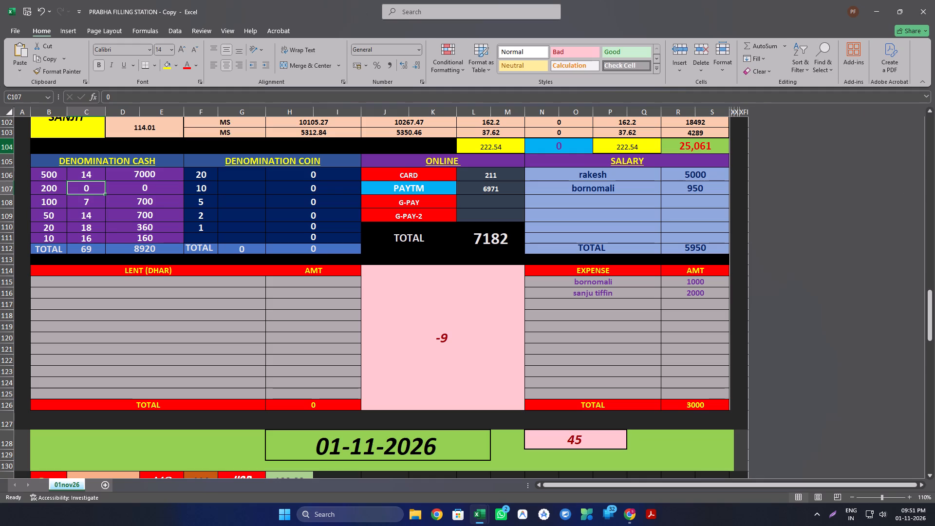
Review the shift sheets of BAPPA, KABLU DA, RAKESH and SANJIT, checking their cash, online, lent, expense and balance figures.
scroll(527, 480, up, 16)
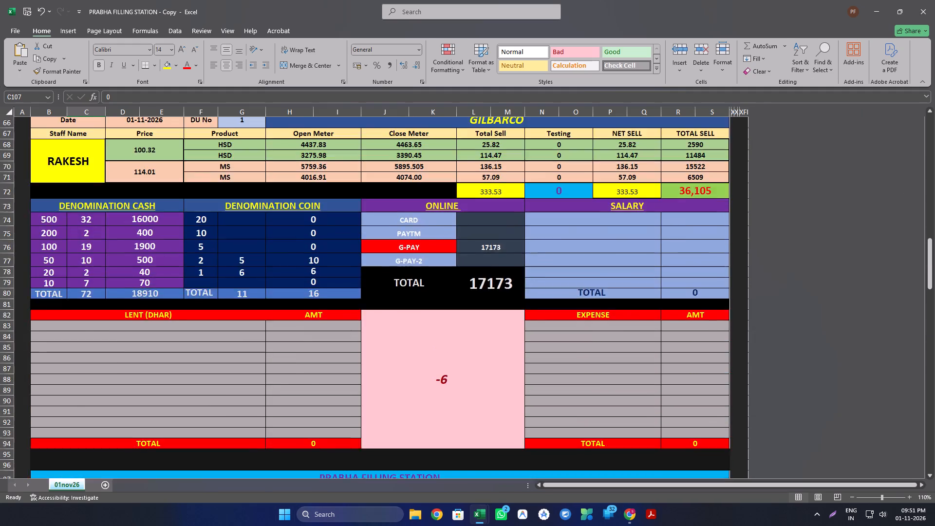
scroll(531, 436, up, 20)
scroll(531, 436, up, 10)
scroll(535, 433, down, 2)
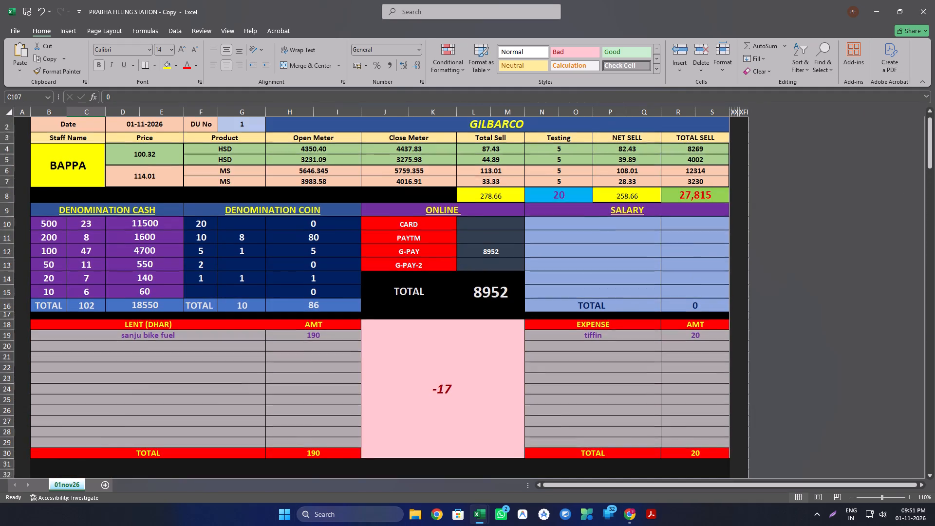
scroll(538, 432, down, 10)
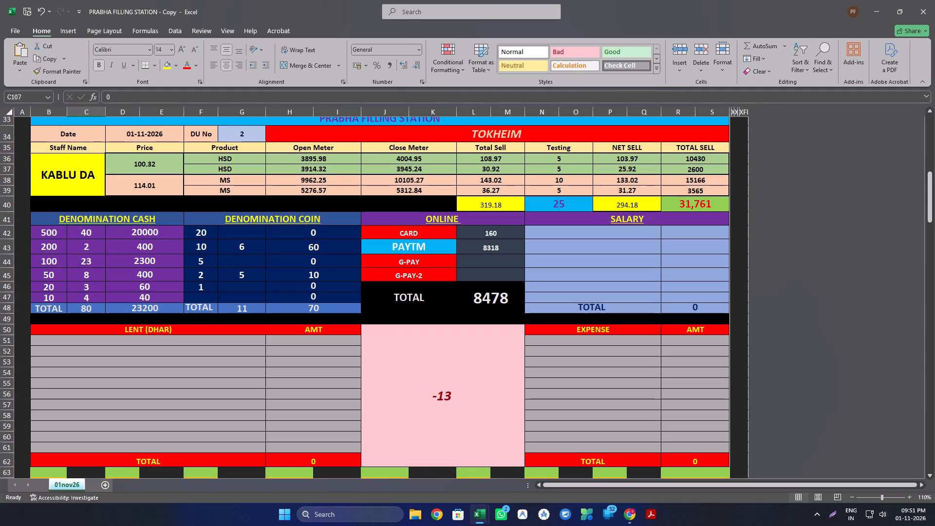
scroll(538, 432, down, 1)
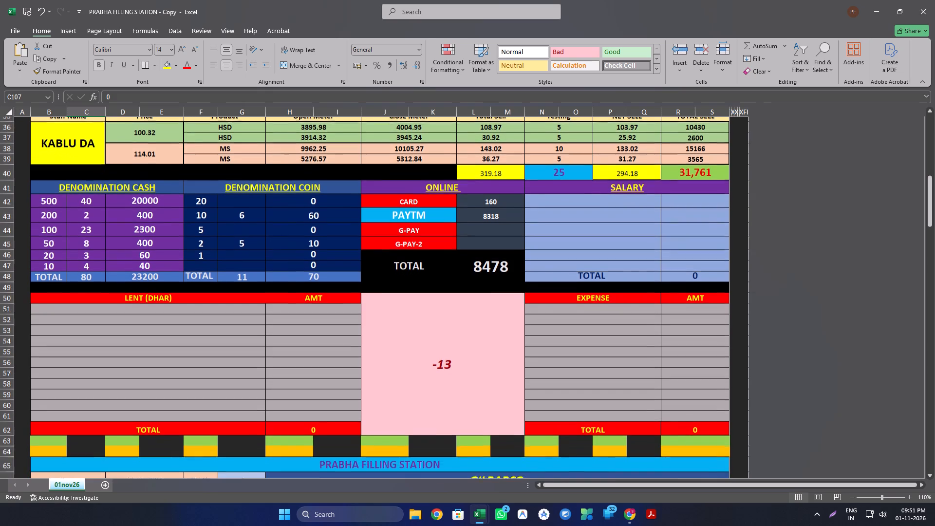
scroll(538, 432, down, 1)
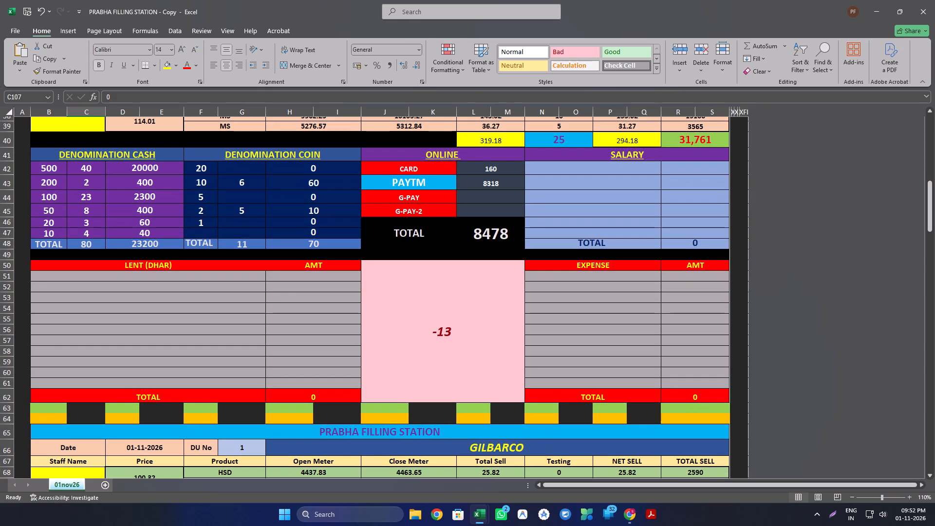
scroll(537, 432, down, 4)
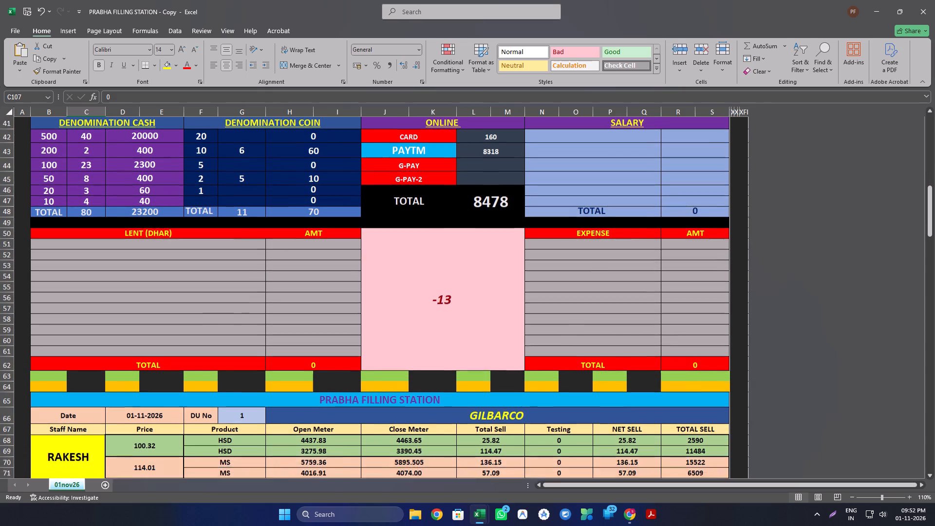
scroll(538, 432, down, 9)
scroll(538, 432, up, 12)
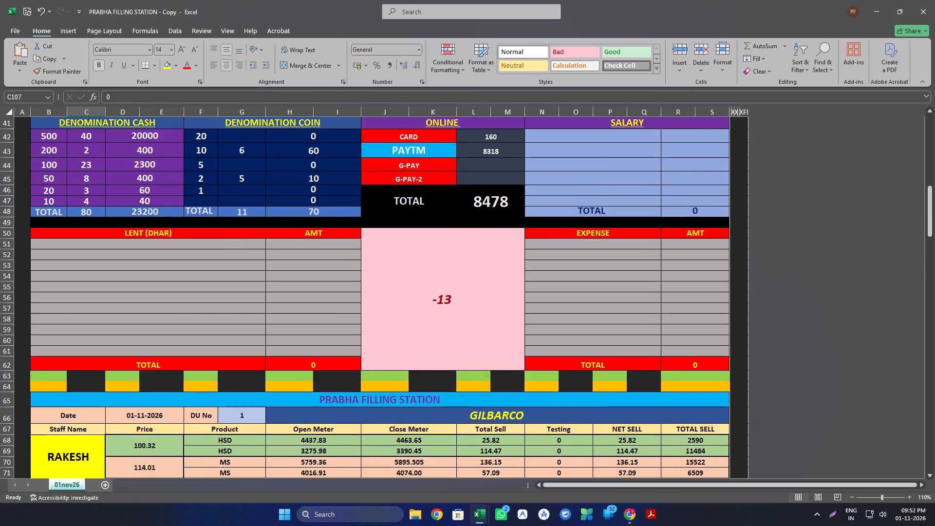
scroll(538, 432, up, 10)
scroll(538, 432, down, 7)
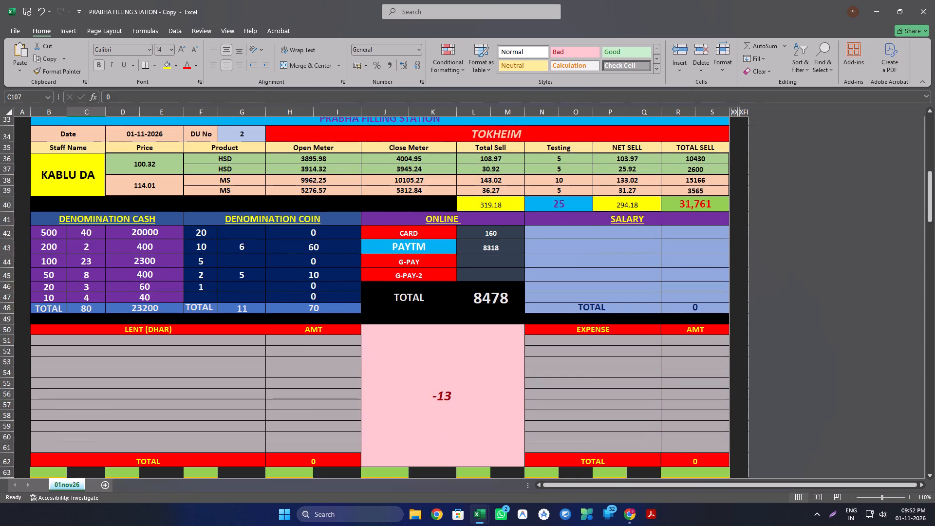
scroll(539, 432, down, 2)
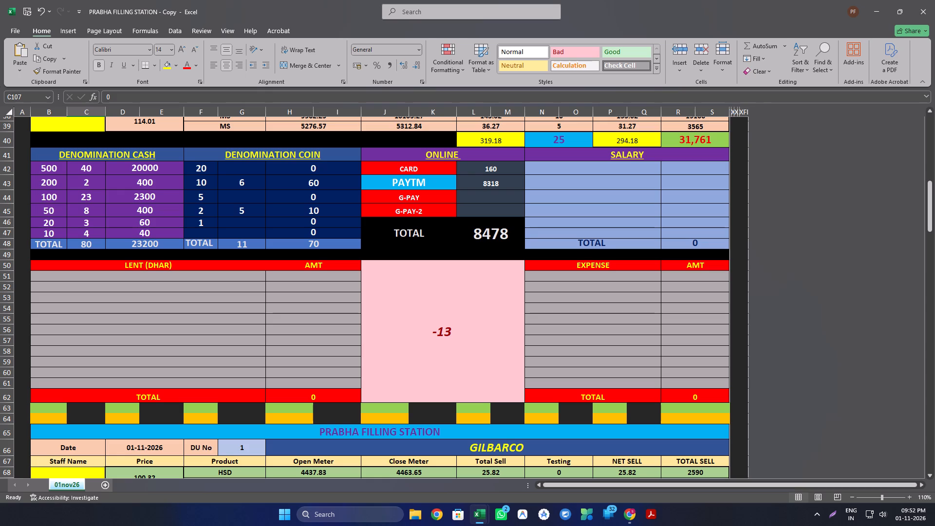
scroll(533, 456, up, 2)
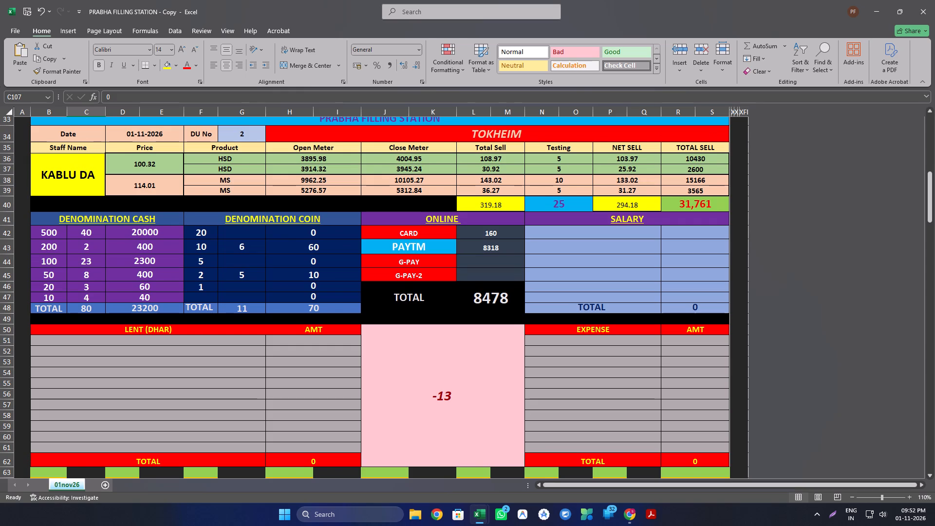
scroll(533, 457, down, 2)
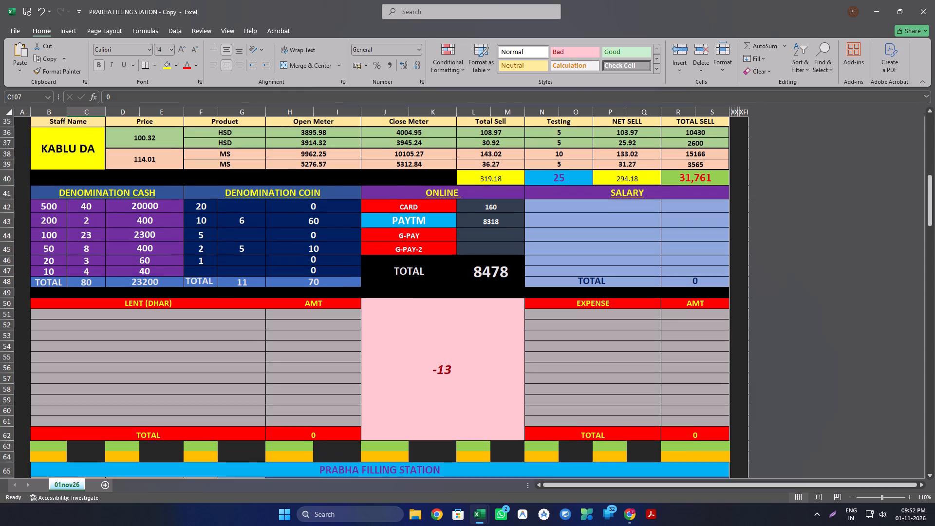
scroll(536, 457, down, 10)
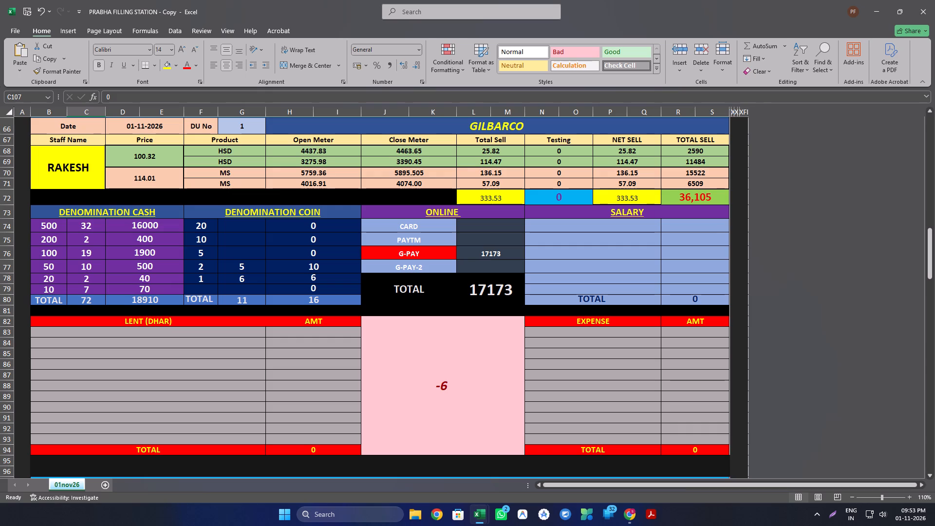
scroll(536, 460, up, 2)
scroll(536, 460, down, 1)
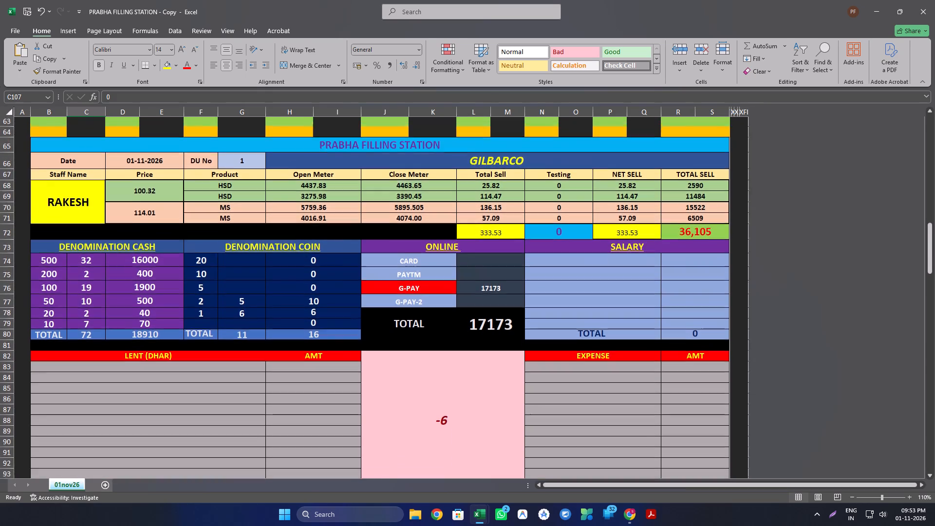
scroll(536, 462, down, 14)
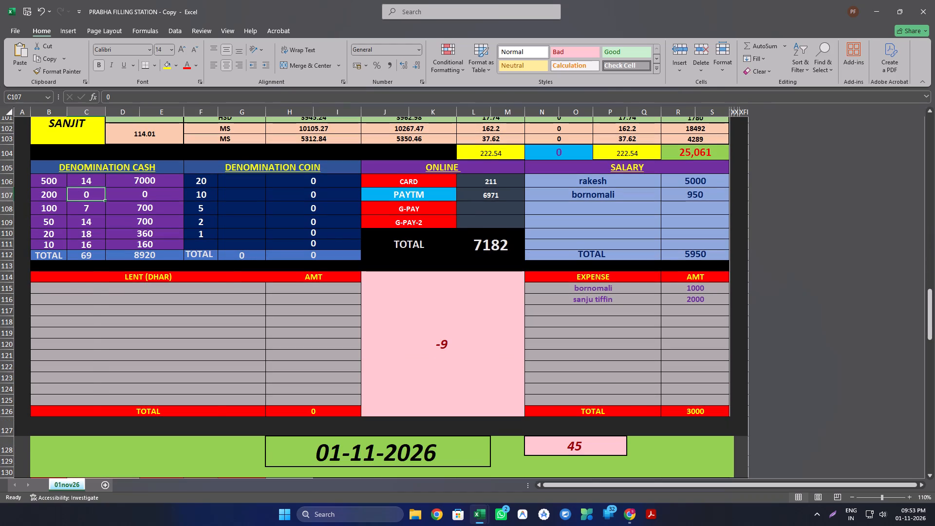
scroll(536, 462, up, 2)
scroll(536, 462, down, 2)
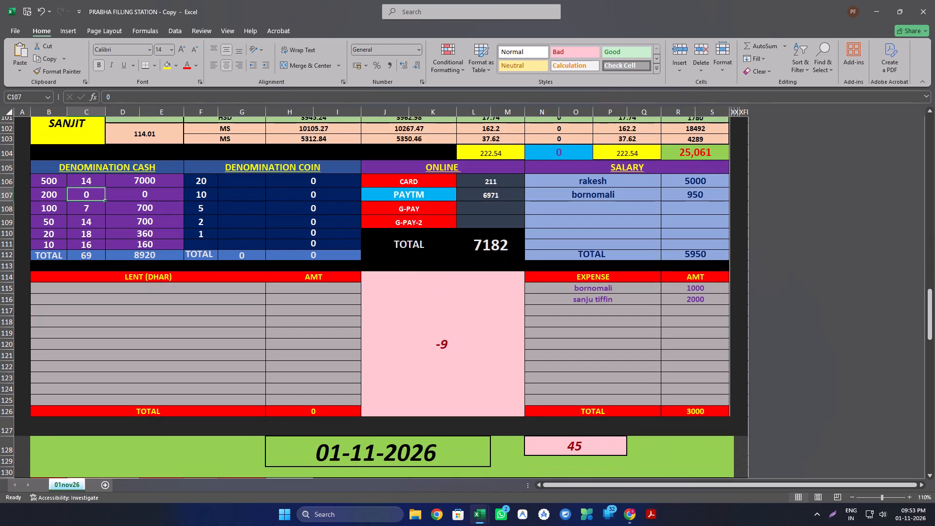
Enter 2000 as the amount in the first row of the daily summary's EXPENSE table.
scroll(536, 462, down, 12)
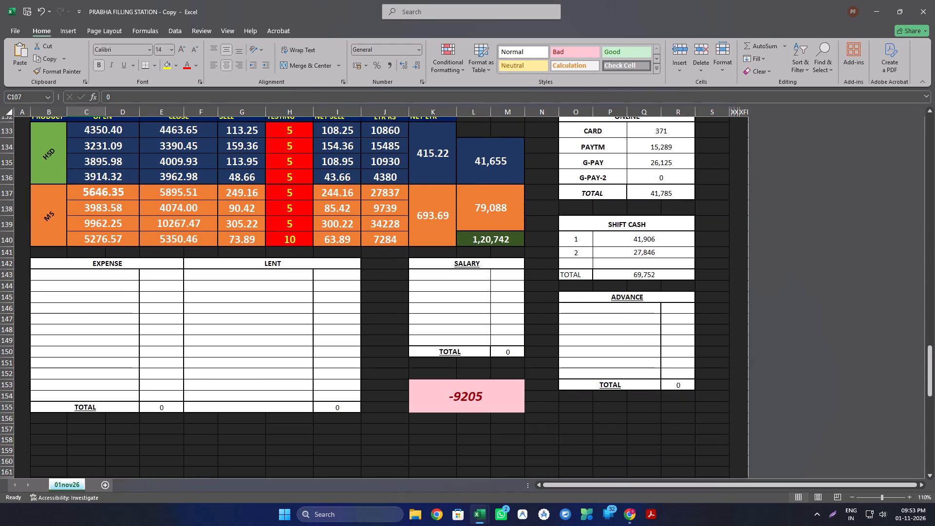
scroll(536, 462, up, 1)
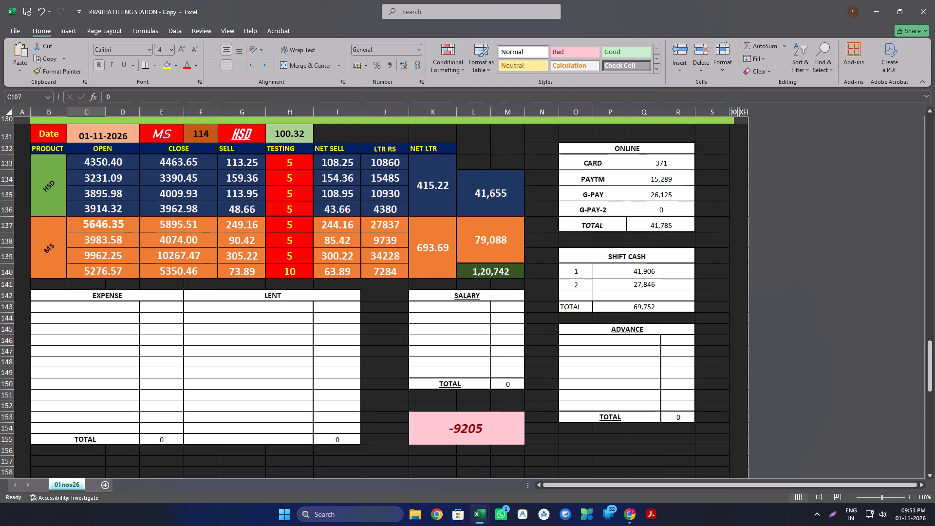
click(164, 305)
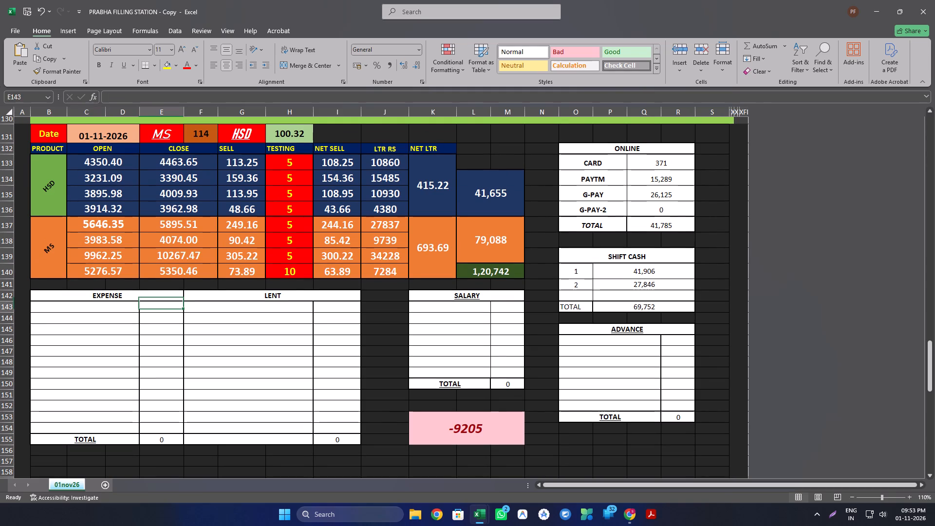
click(185, 301)
text(2000)
key(Return)
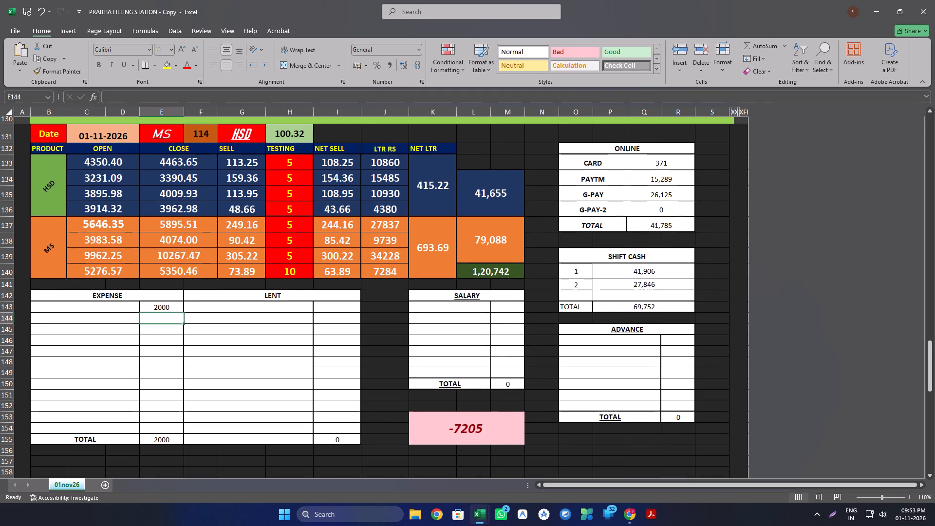
Label the first row of the daily summary's EXPENSE table as sanju lunch & Dinner.
key(Up)
key(Left)
text(saj)
key(BackSpace)
text(nj)
key(space)
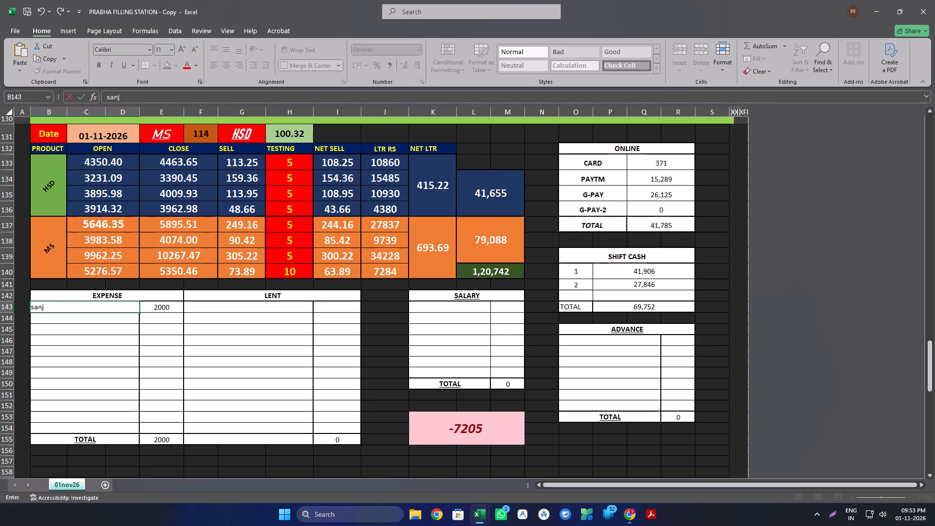
key(BackSpace)
text(u)
key(space)
text(lunch)
key(space)
text(&)
key(space)
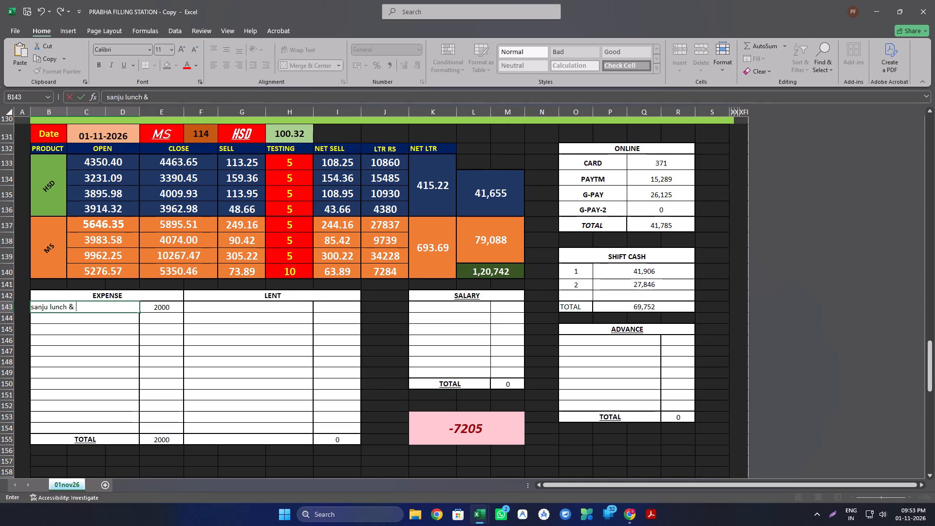
text(Di)
text(nner)
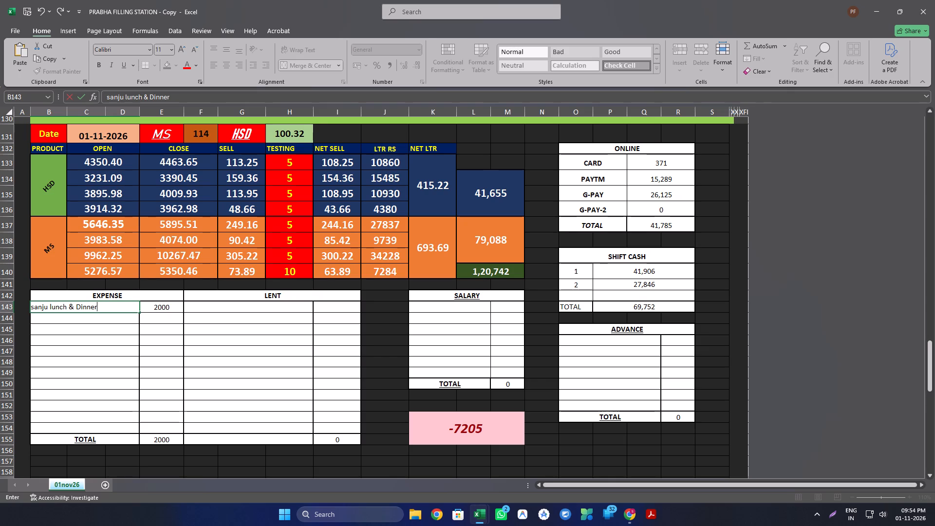
key(Return)
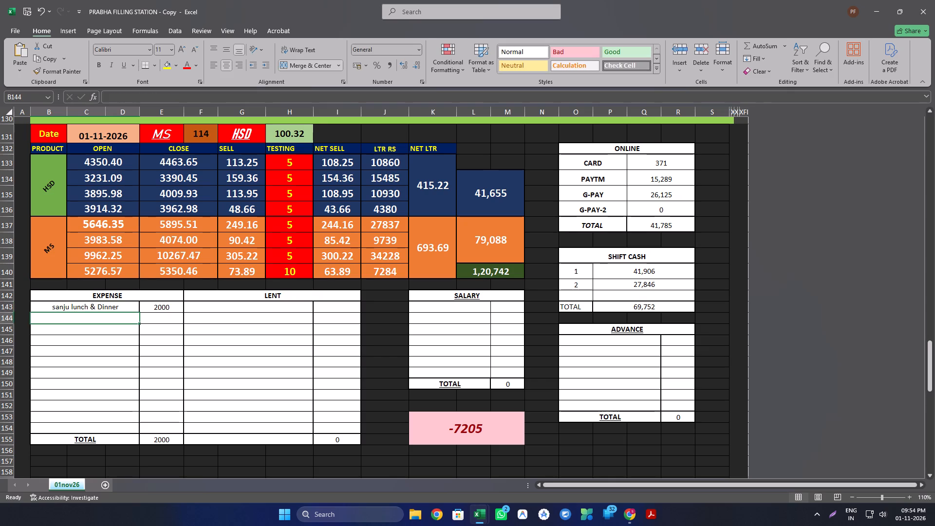
Review the shift sheets above the daily summary again, checking their lent, expense, salary and balance figures.
key(Right)
key(Right)
key(Right)
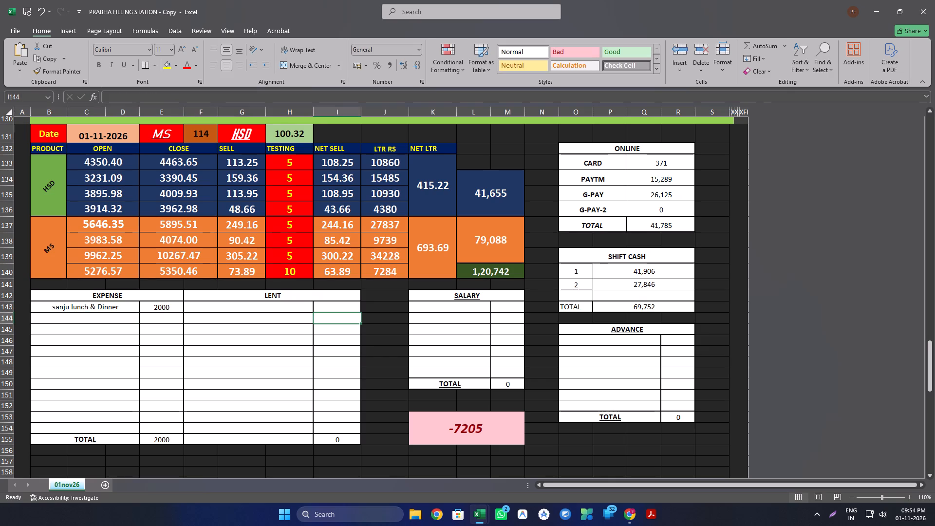
scroll(2, 110, up, 6)
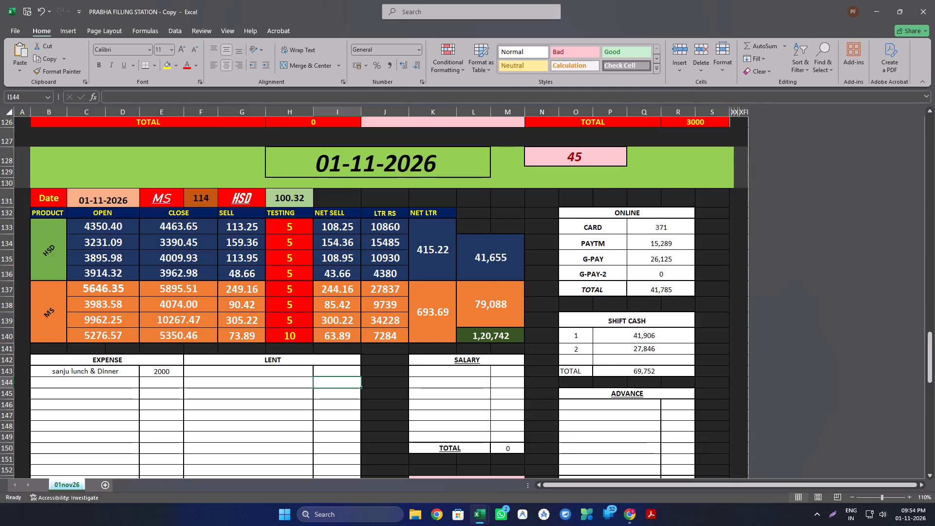
scroll(6, 107, up, 13)
scroll(7, 105, down, 6)
scroll(7, 103, up, 13)
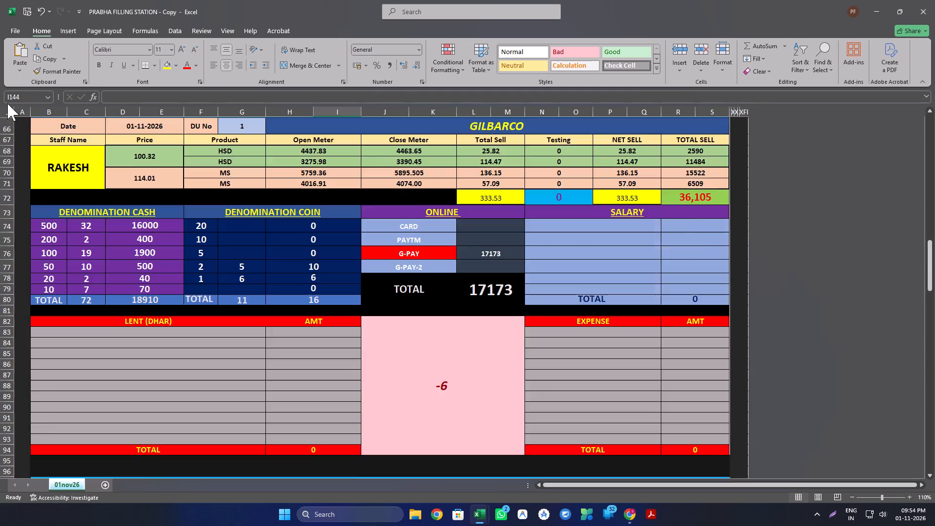
scroll(7, 103, up, 20)
scroll(7, 103, up, 11)
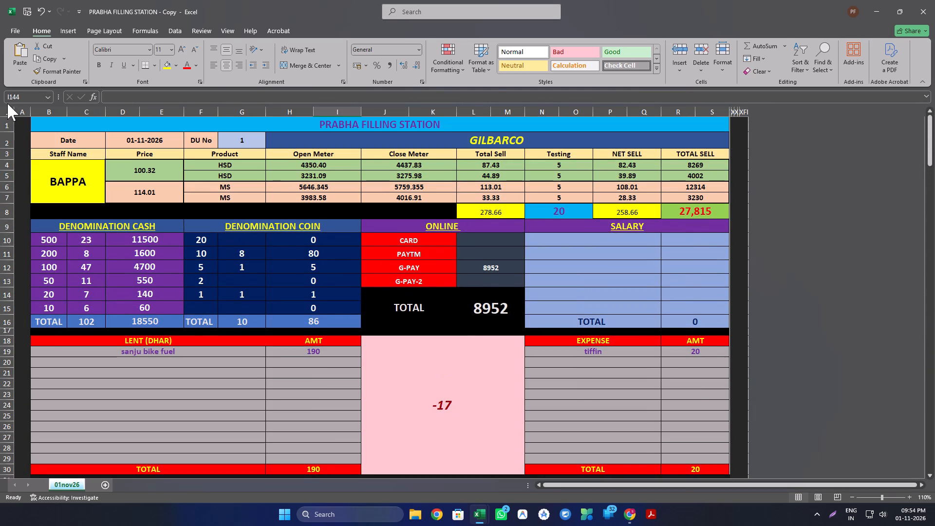
scroll(7, 103, down, 16)
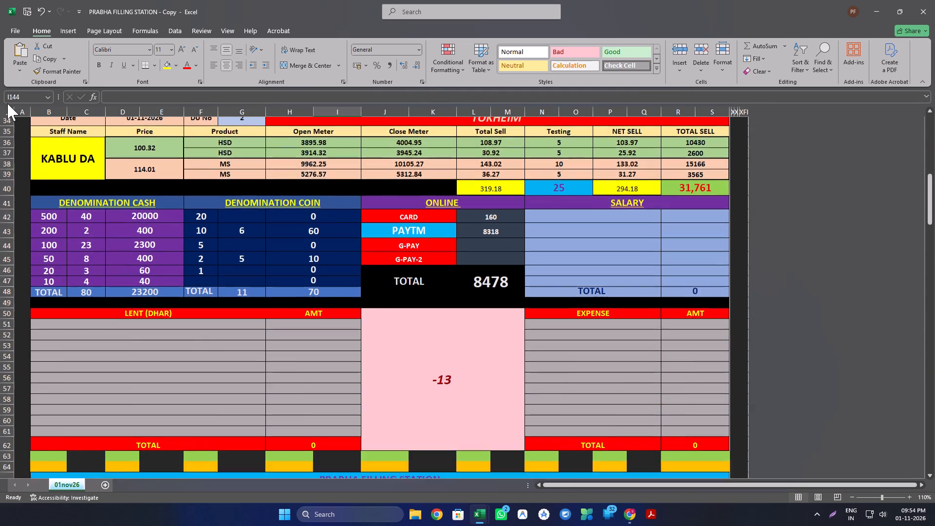
scroll(7, 103, down, 16)
scroll(7, 104, down, 16)
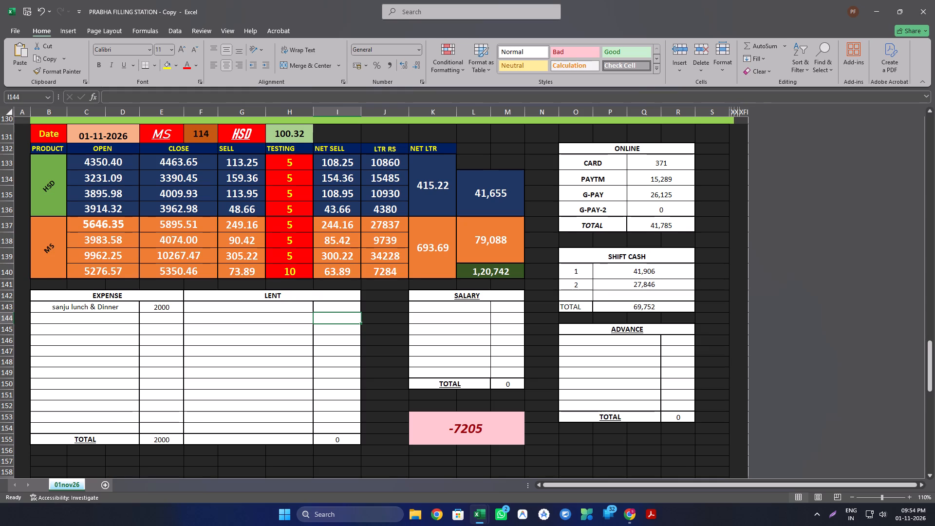
scroll(119, 299, up, 2)
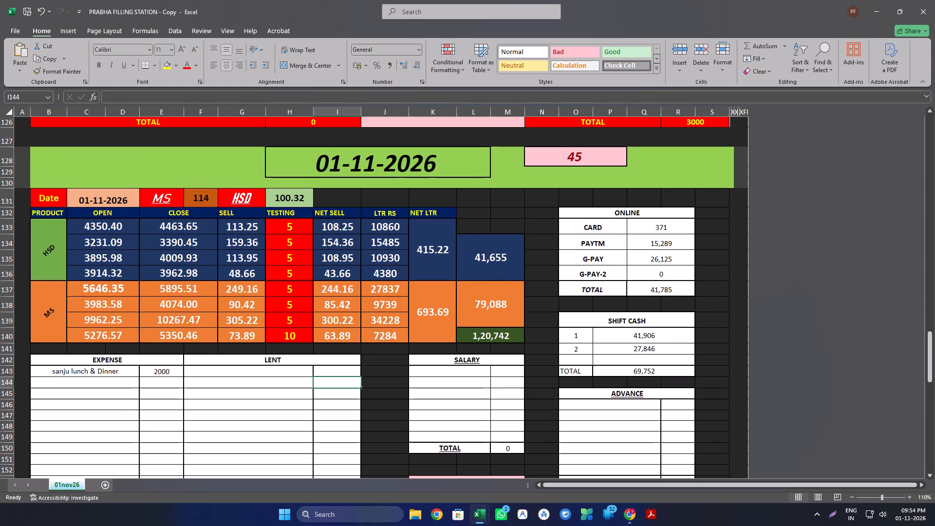
scroll(119, 293, down, 1)
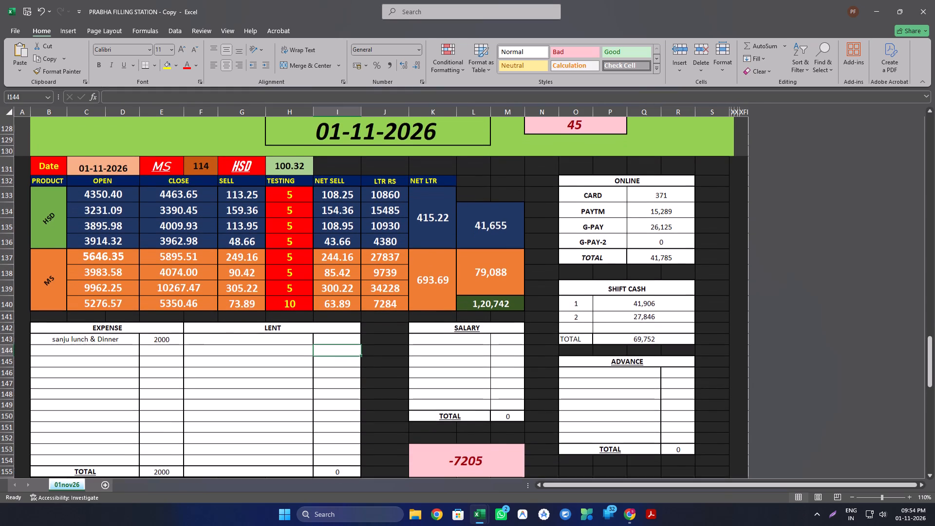
scroll(119, 293, down, 1)
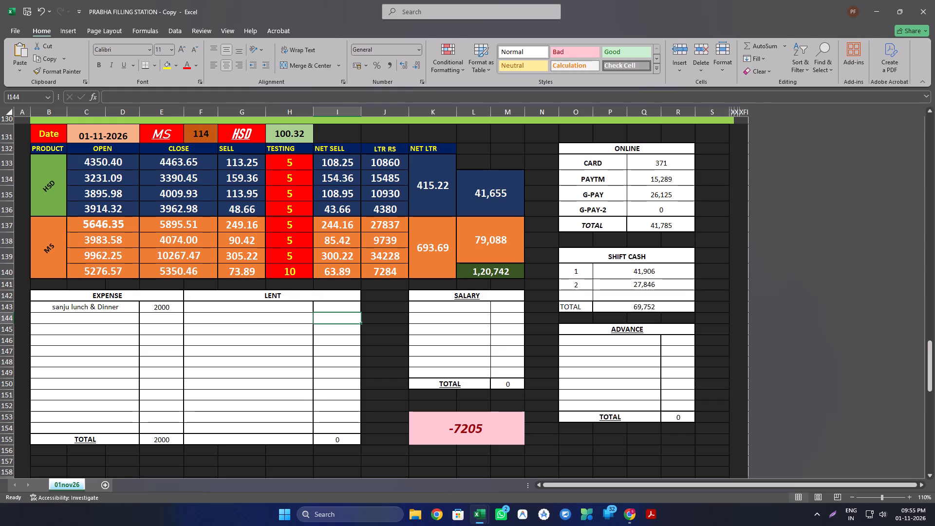
Enter bornomali with a salary of 950 in the first row of the daily summary's SALARY table.
key(Down)
key(Right)
key(Right)
key(Up)
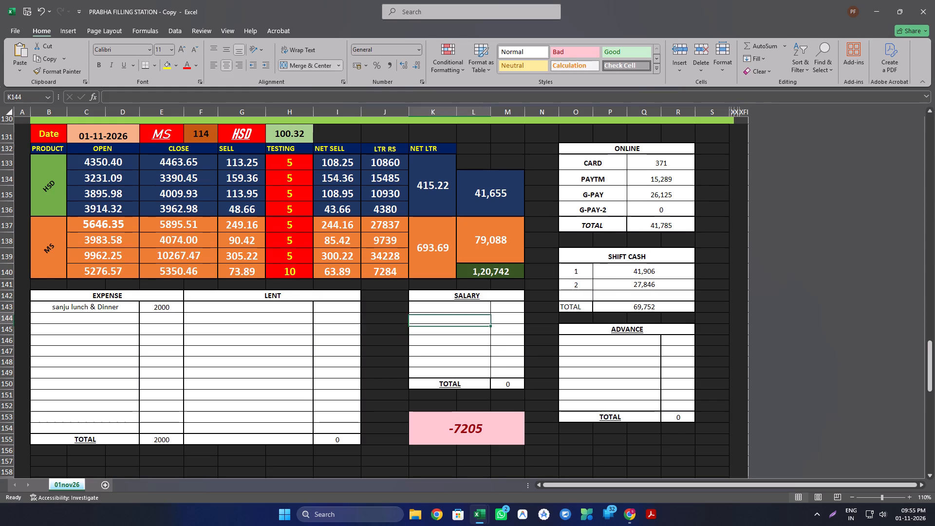
key(Up)
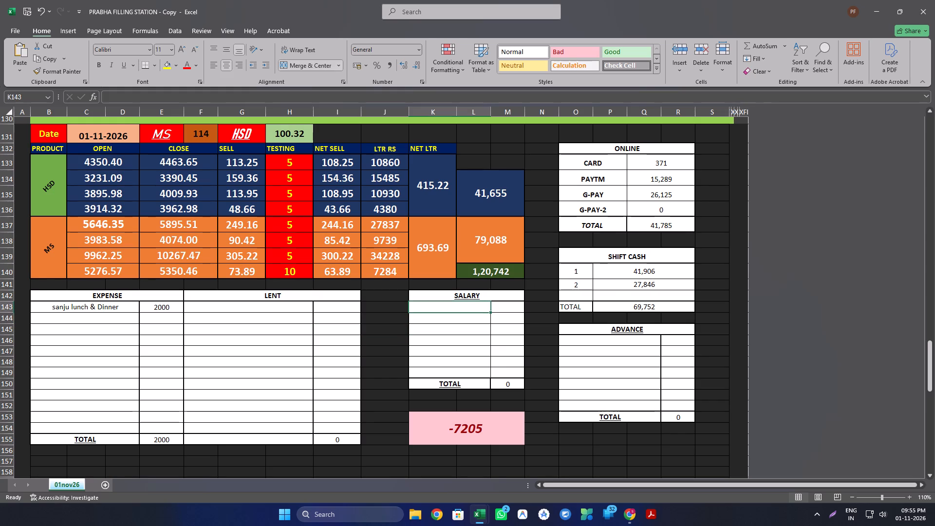
text(bornomali)
key(Right)
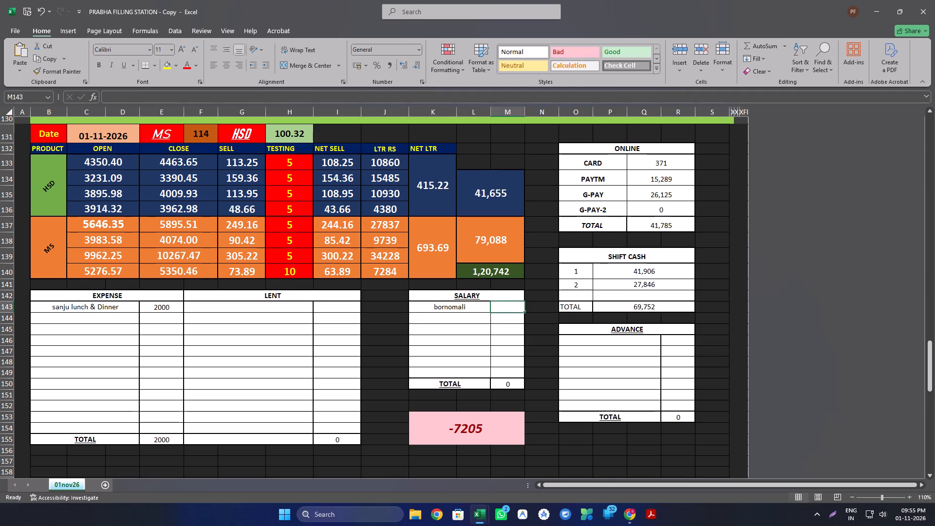
text(950)
key(Return)
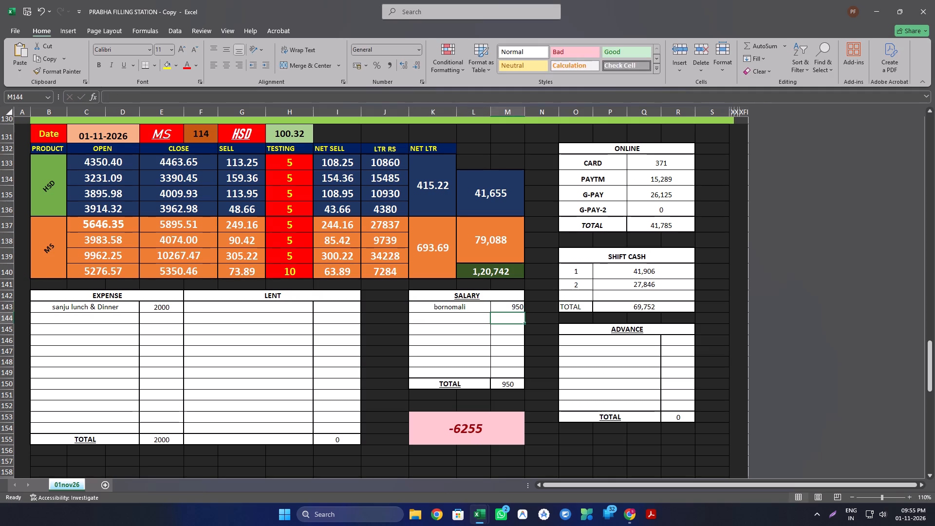
Enter rakesh with a salary of 5000 in the second row of the daily summary's SALARY table.
text(5000)
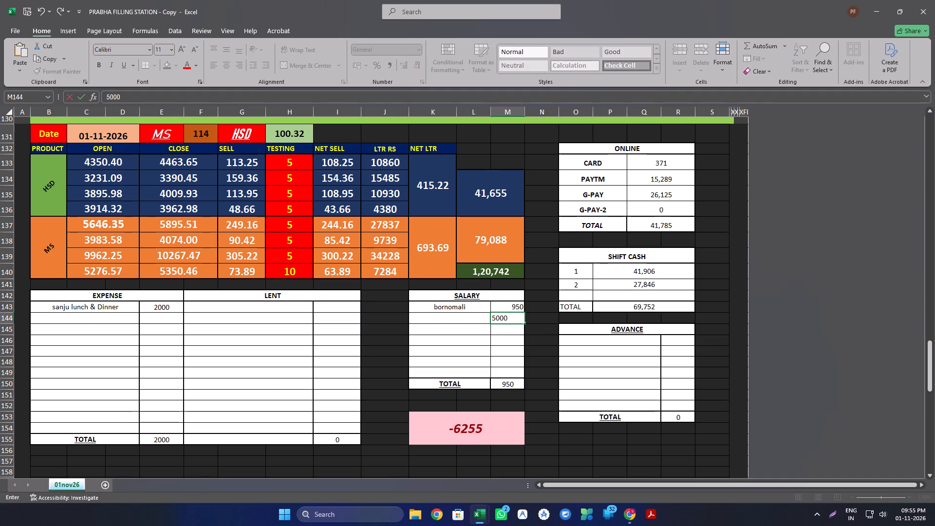
key(Return)
key(Up)
key(Left)
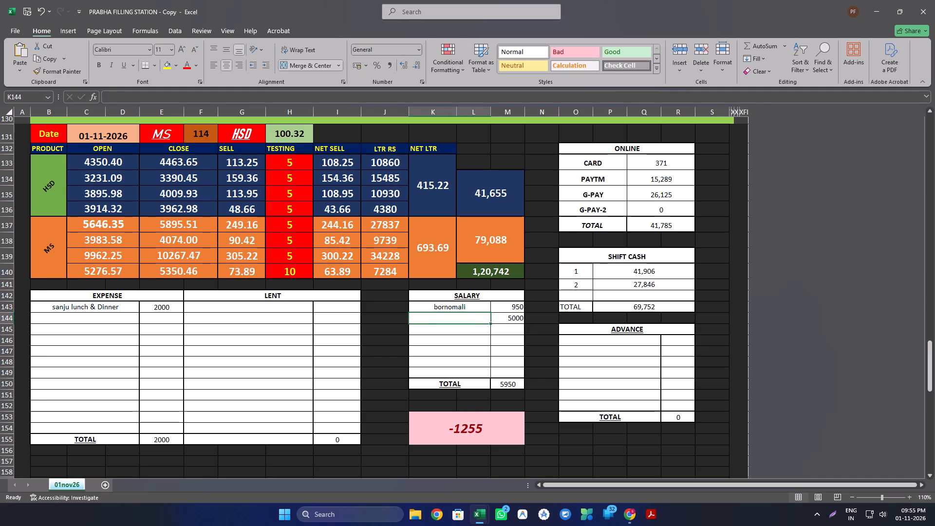
text(rakesh)
key(Return)
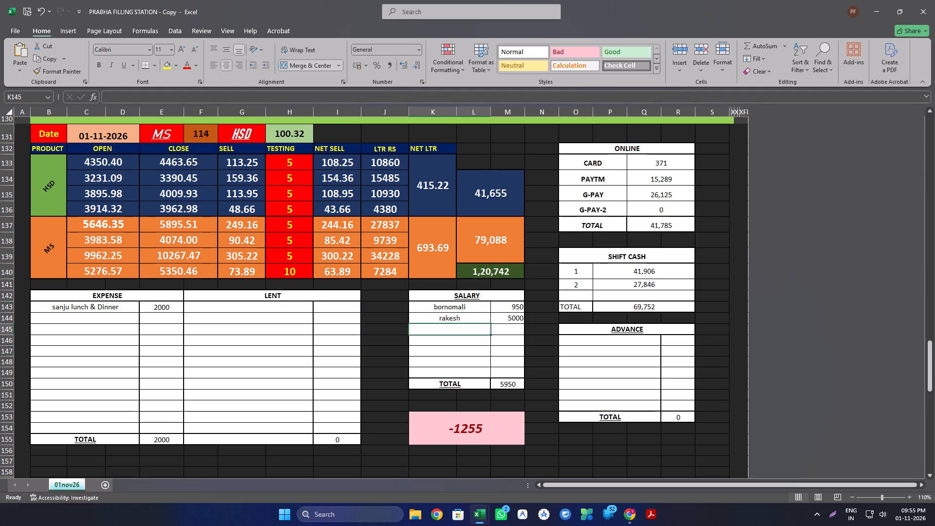
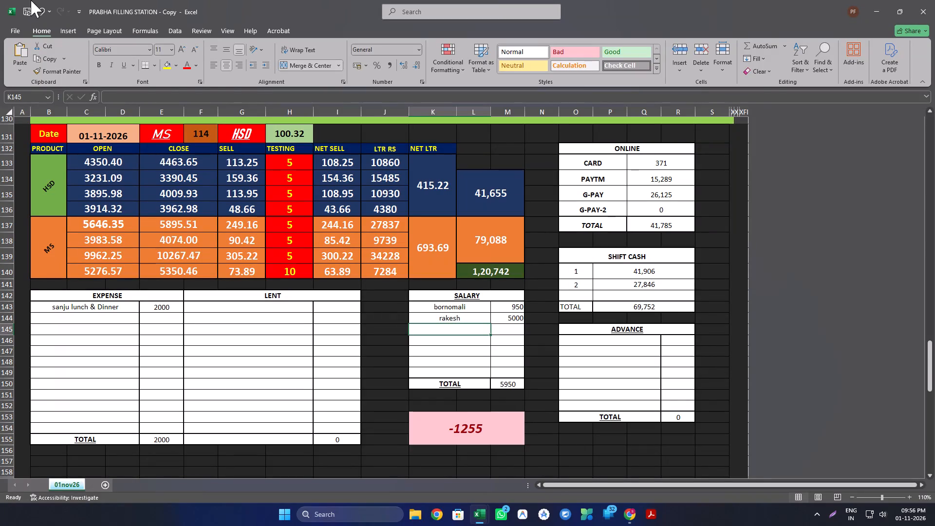
Save the workbook.
click(24, 11)
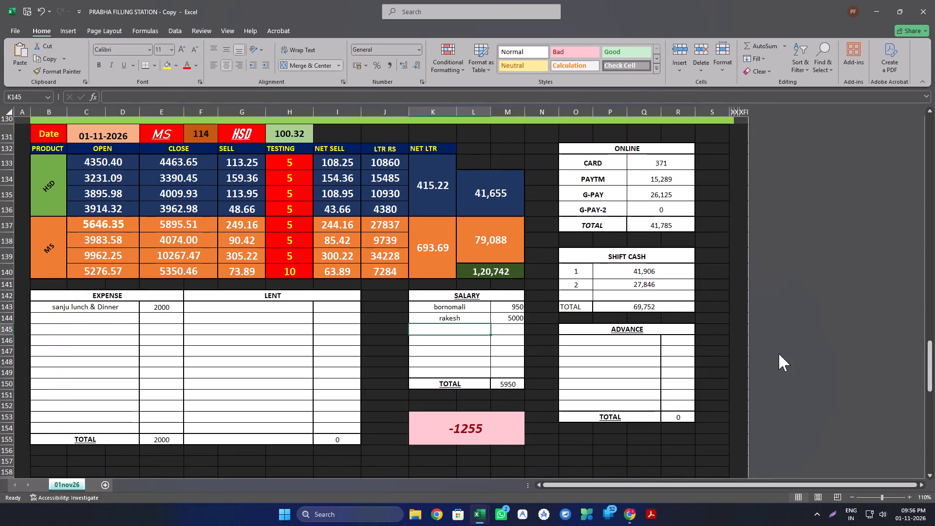
Enter bonomali with an advance of 1000 in the first row of the daily summary's ADVANCE table.
click(675, 338)
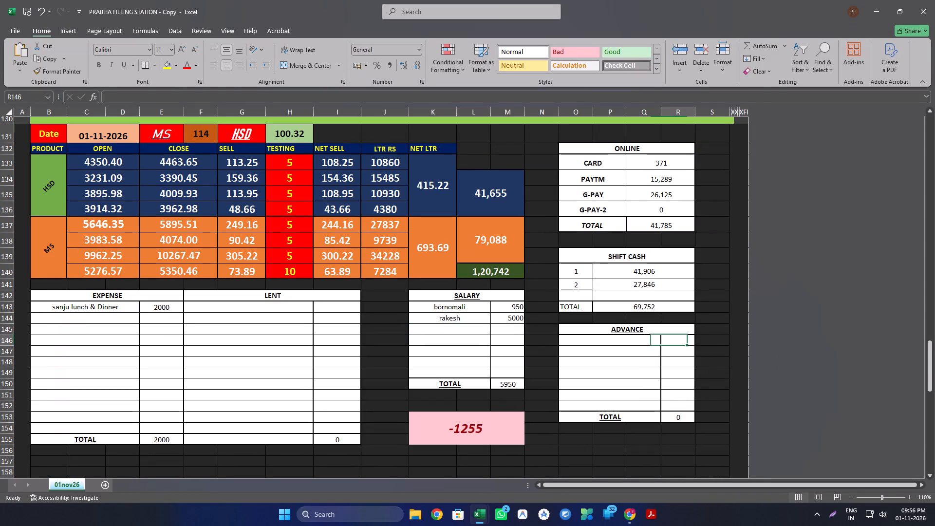
text(21)
key(BackSpace)
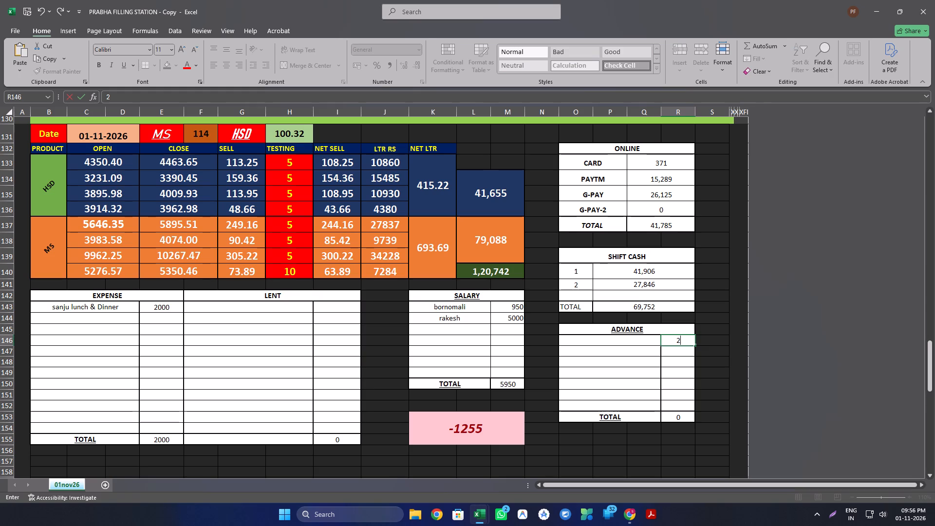
key(BackSpace)
text(1000)
key(Return)
key(Up)
key(Left)
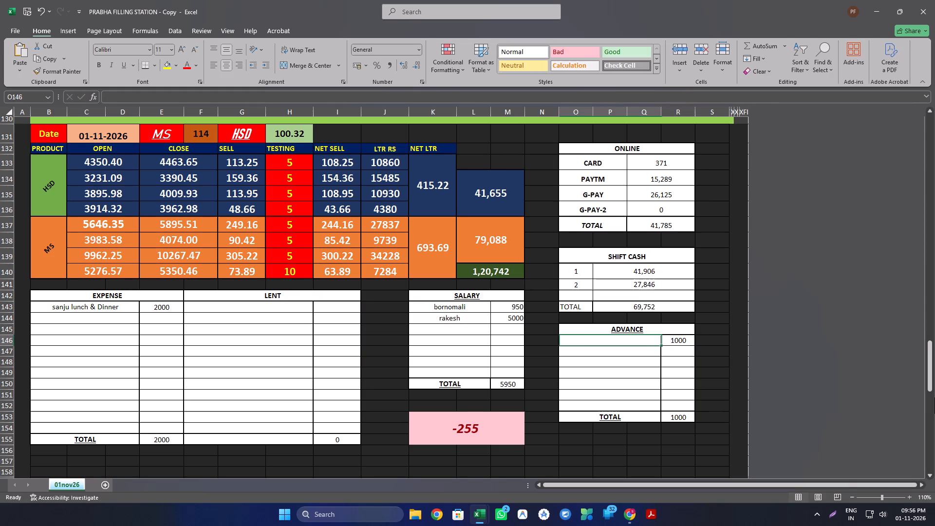
text(bonomali)
key(Return)
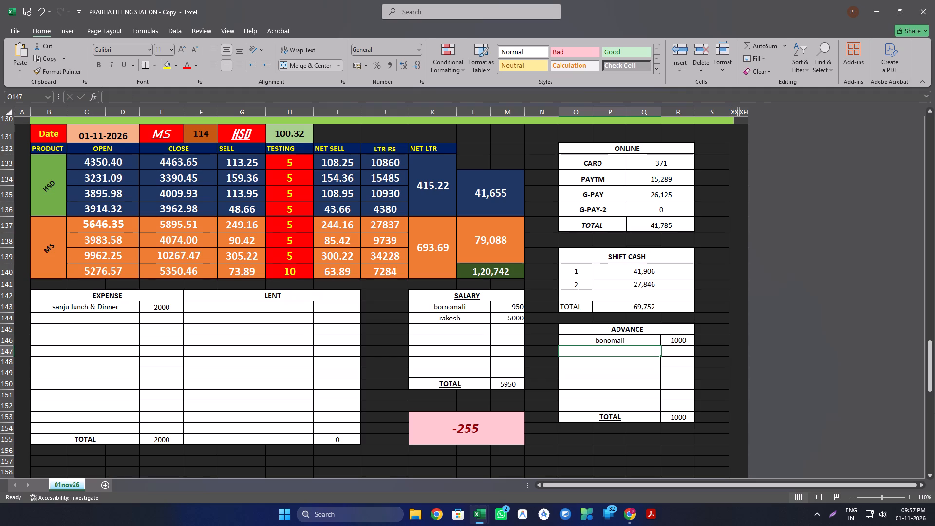
Enter sanju bike fuel with an amount of 190 in the second row of the daily summary's EXPENSE table.
scroll(662, 386, up, 9)
scroll(662, 386, down, 9)
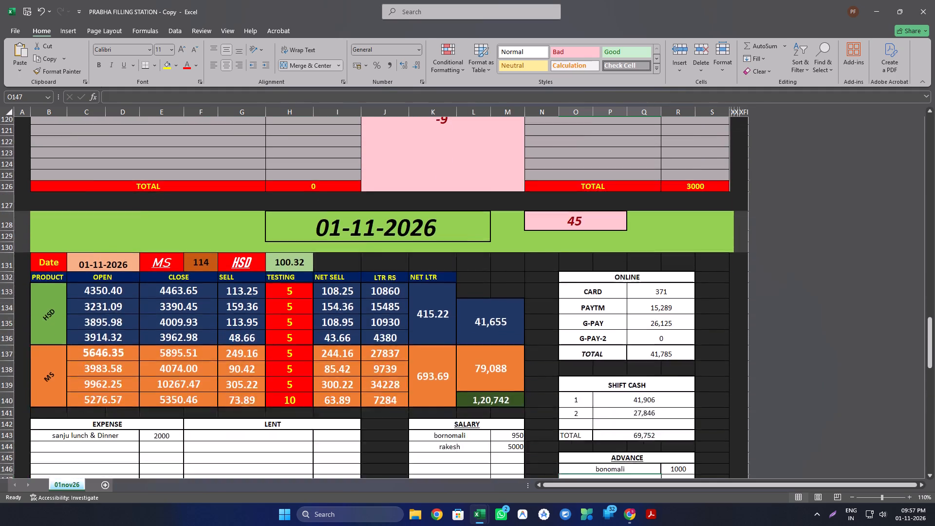
click(147, 315)
text(19)
key(0)
key(Return)
key(Up)
key(Left)
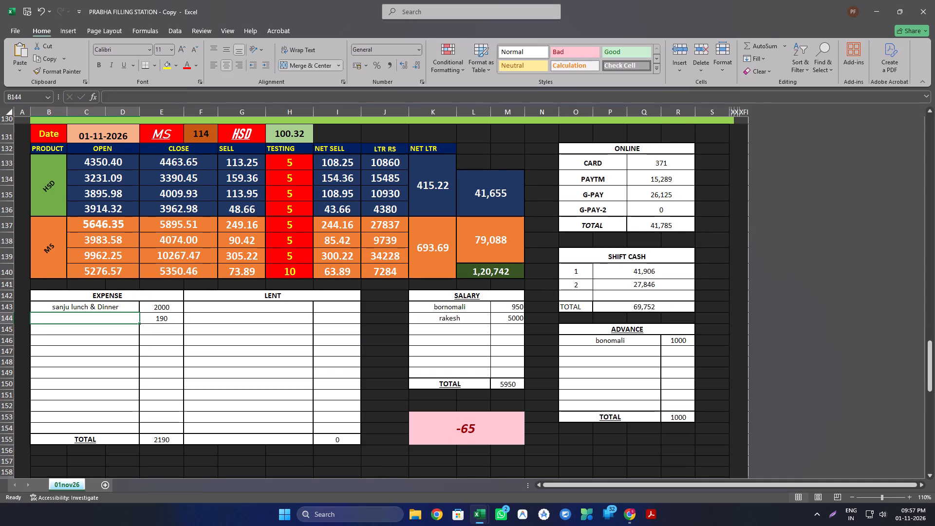
text(sanju)
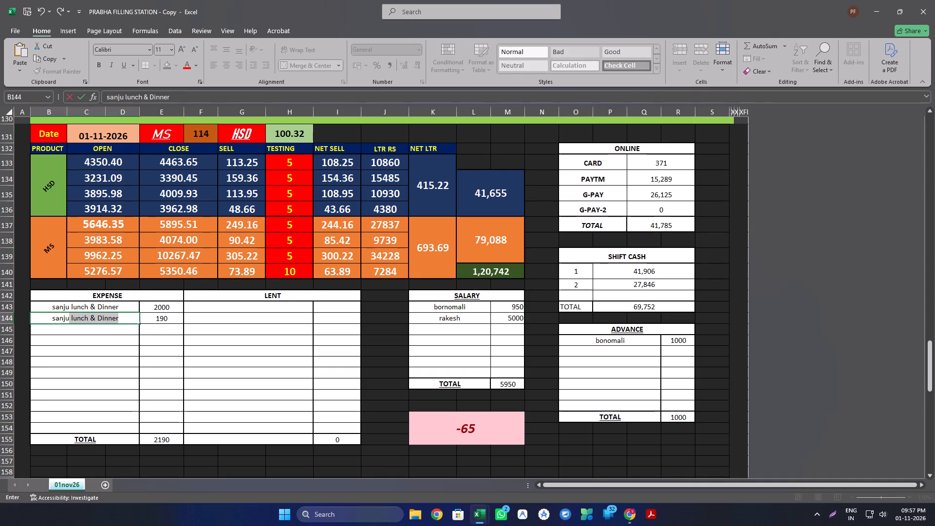
key(space)
text(bike fuel)
key(Return)
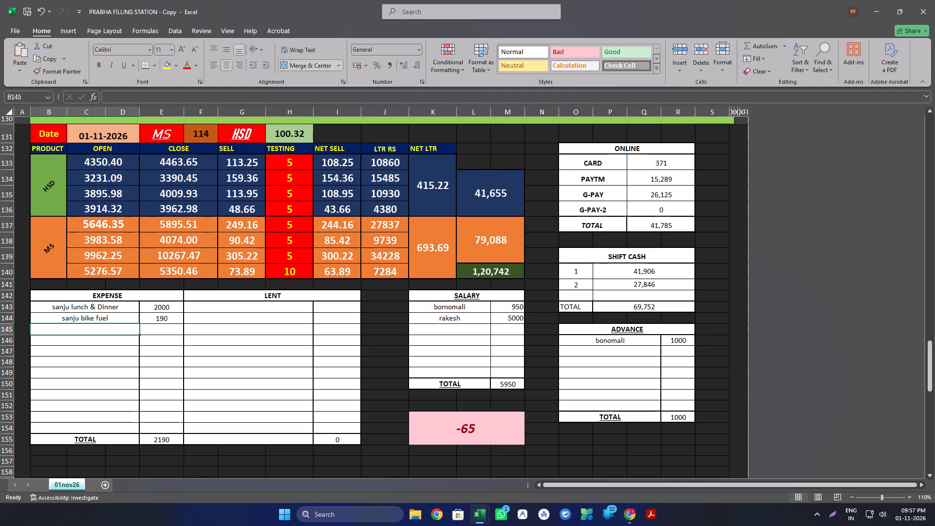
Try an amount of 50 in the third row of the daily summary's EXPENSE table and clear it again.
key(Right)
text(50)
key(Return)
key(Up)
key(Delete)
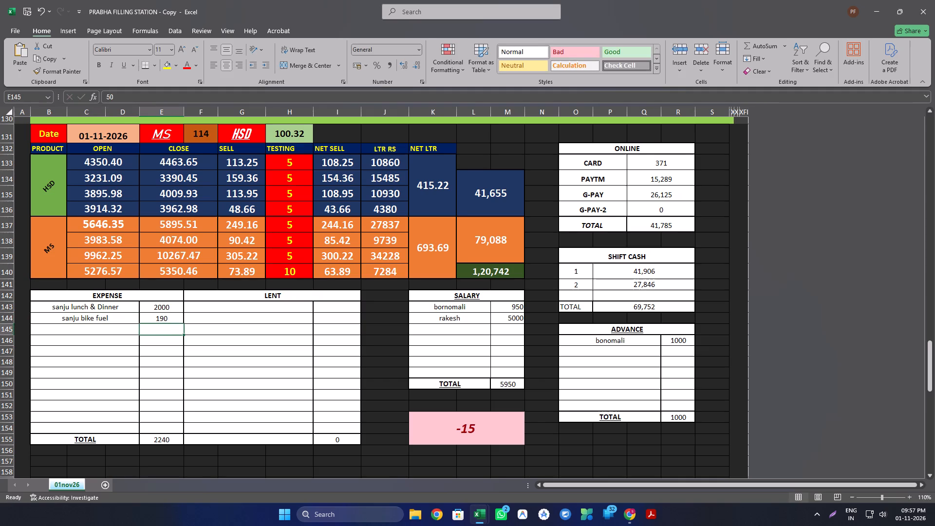
Review the RAKESH and SANJIT shift sheets, checking their cash, salary, expense and balance figures.
scroll(934, 476, up, 7)
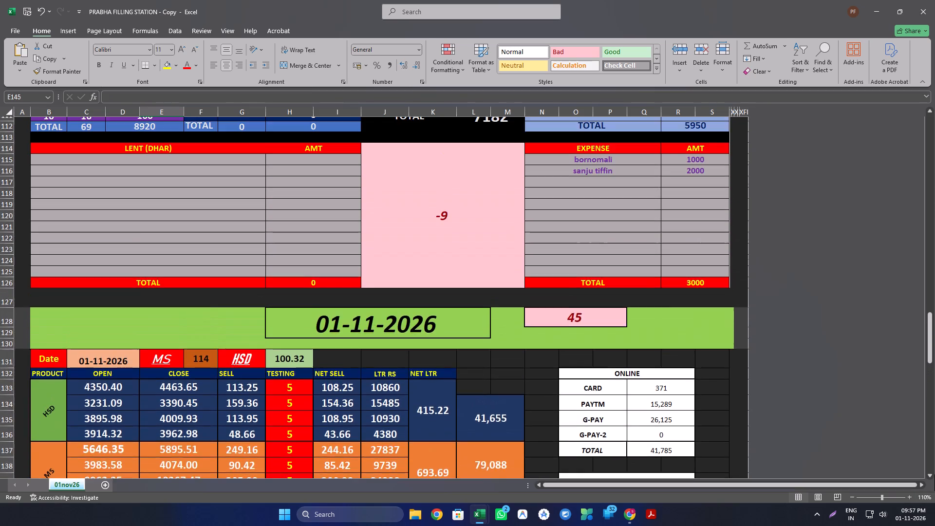
scroll(934, 474, up, 4)
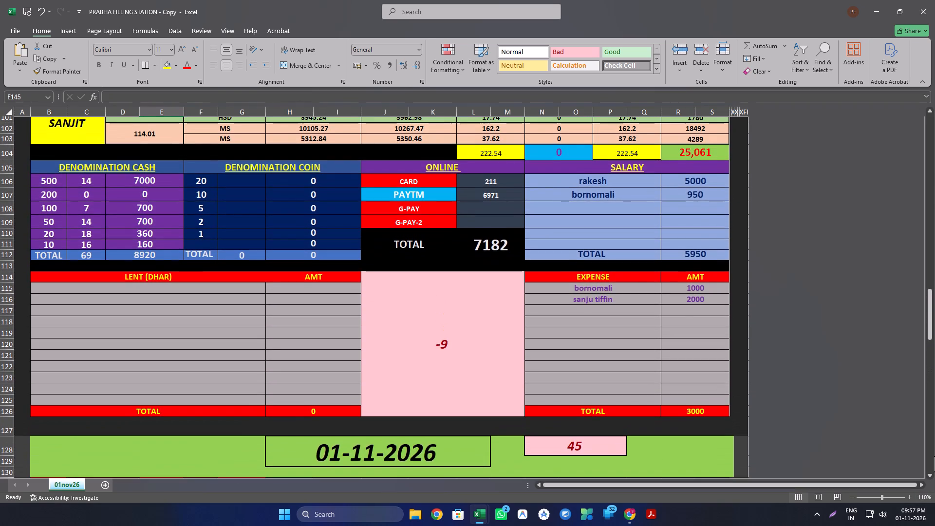
scroll(934, 456, up, 5)
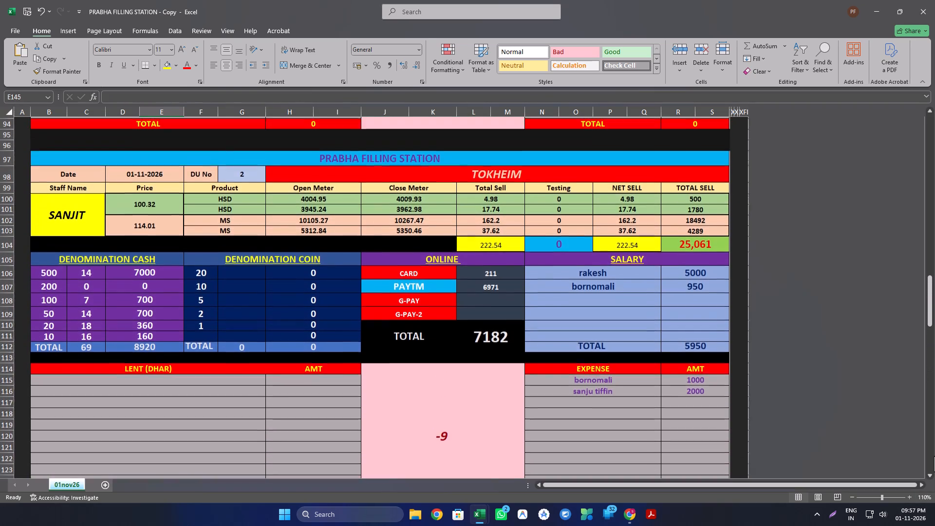
scroll(934, 456, up, 7)
scroll(934, 456, down, 2)
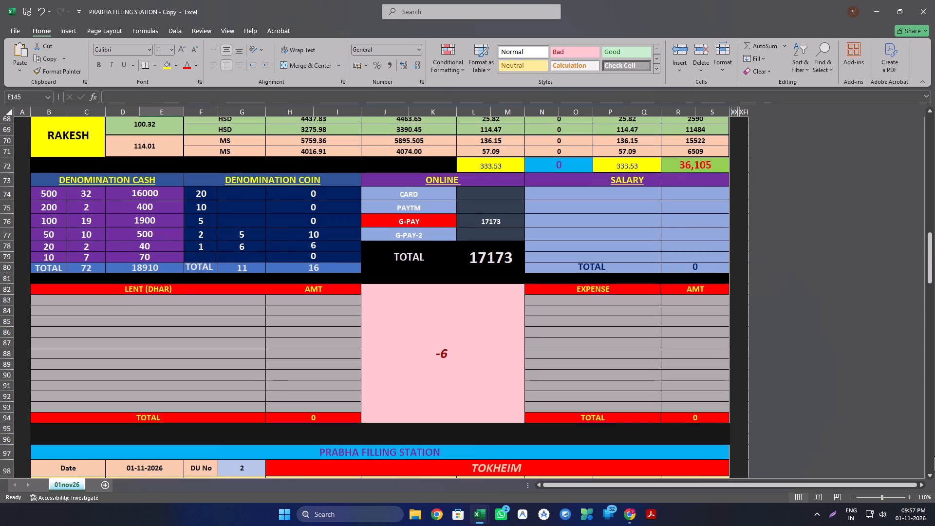
scroll(934, 456, down, 12)
scroll(934, 456, up, 1)
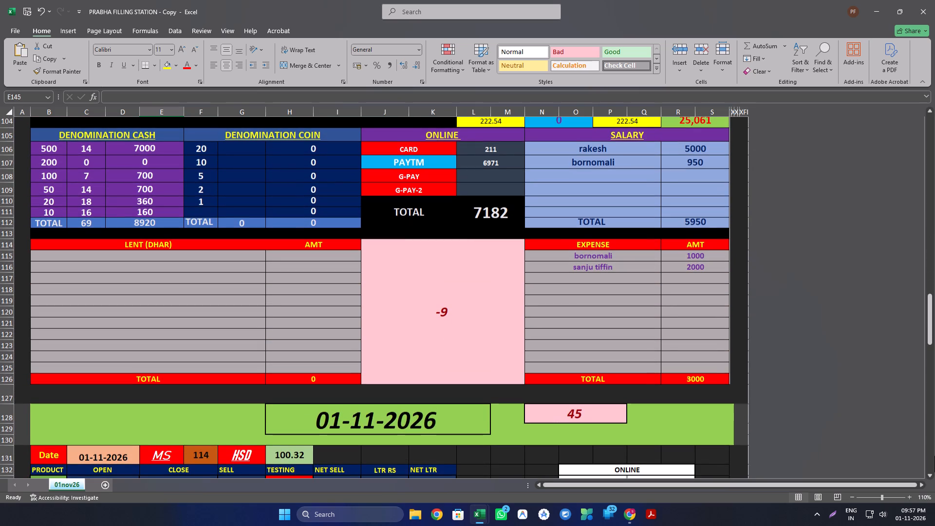
Add staff tiffin with an amount of 30 in the third row of SANJIT's shift EXPENSE table.
click(691, 281)
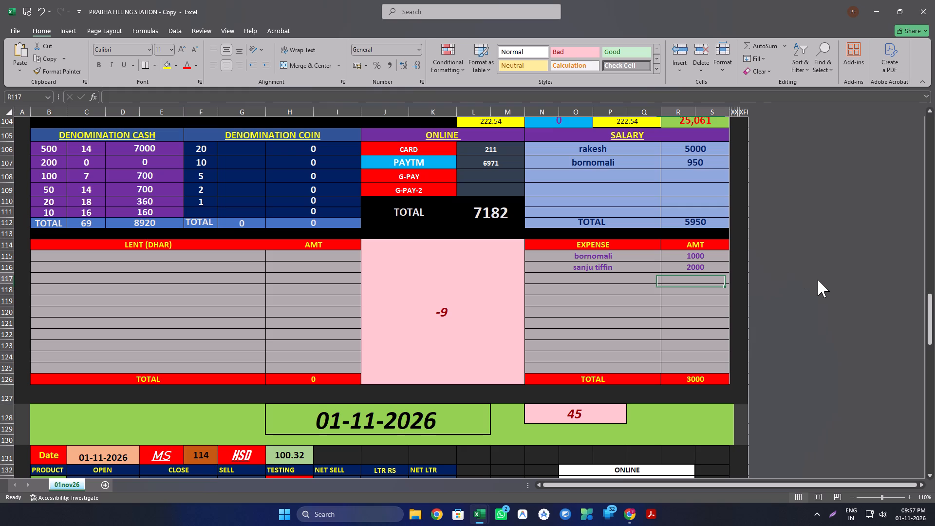
scroll(868, 224, up, 8)
scroll(784, 241, up, 1)
scroll(784, 241, down, 5)
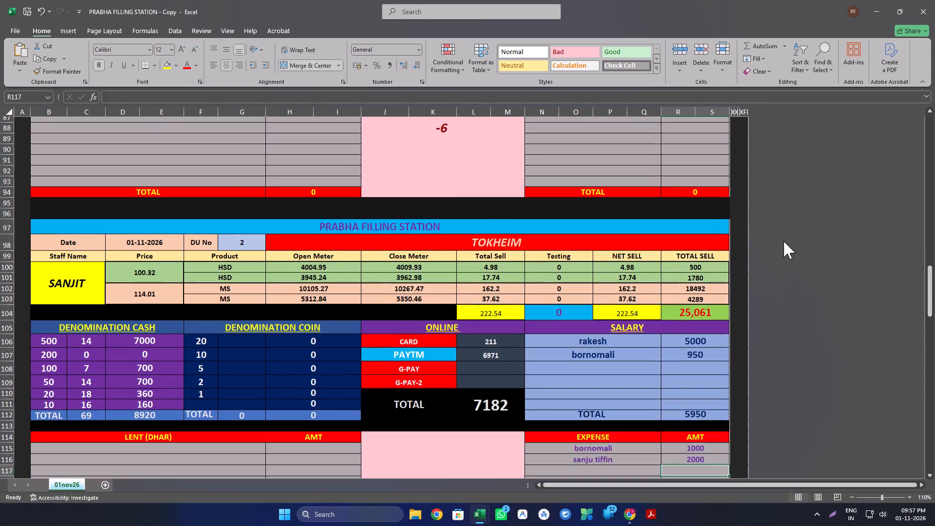
scroll(784, 239, down, 4)
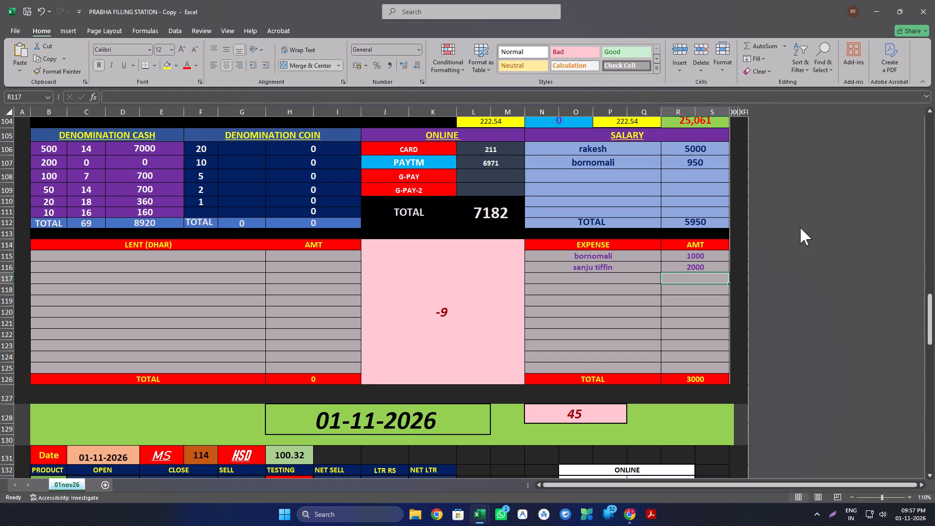
text(30)
key(Return)
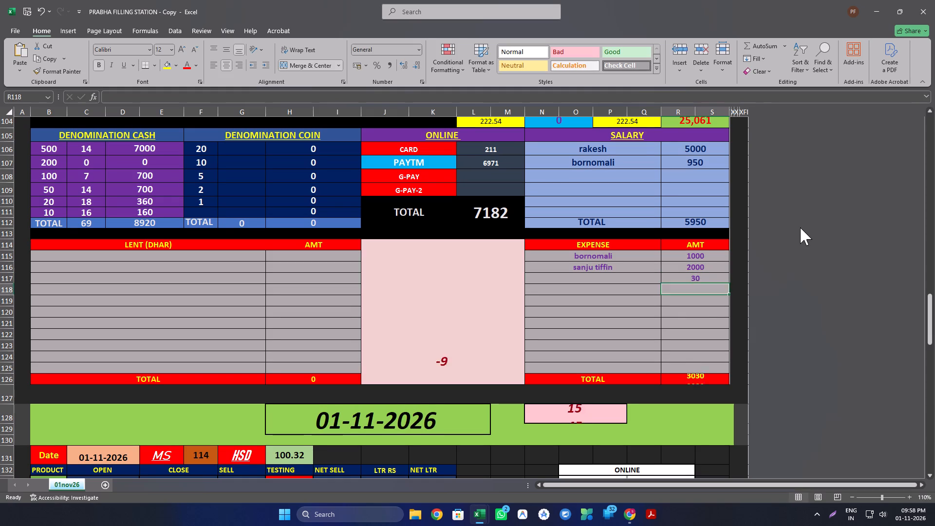
key(Up)
key(Left)
text(staff)
key(space)
text(tiffin)
key(Return)
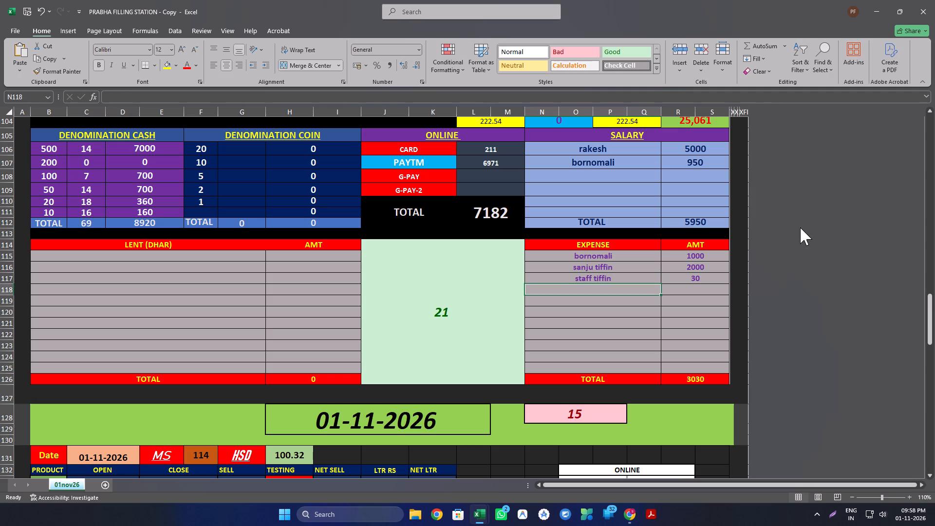
Set the number of 10-rupee notes in SANJIT's DENOMINATION CASH table to 13.
key(Left)
key(Left)
key(Left)
key(Left)
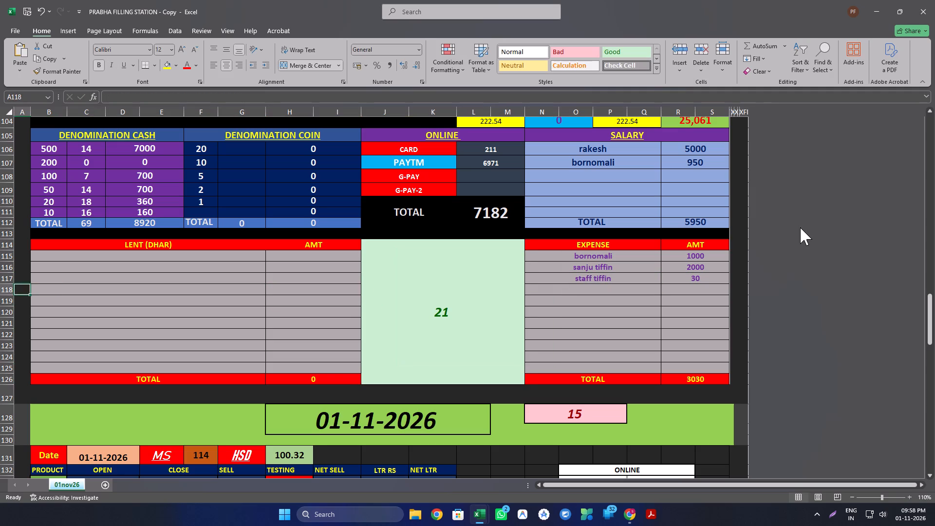
key(Up)
key(Up)
key(Up)
key(Up)
key(Up)
key(Right)
key(Up)
key(Up)
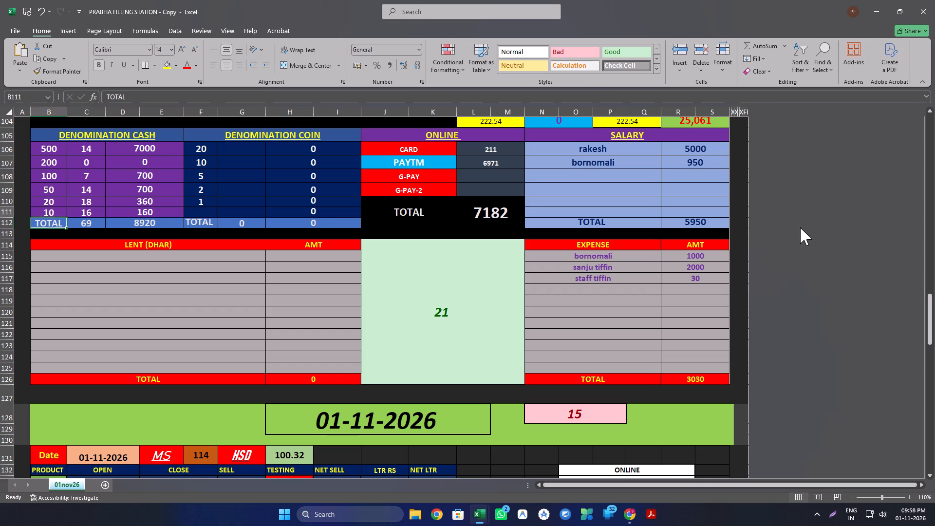
key(Right)
key(F2)
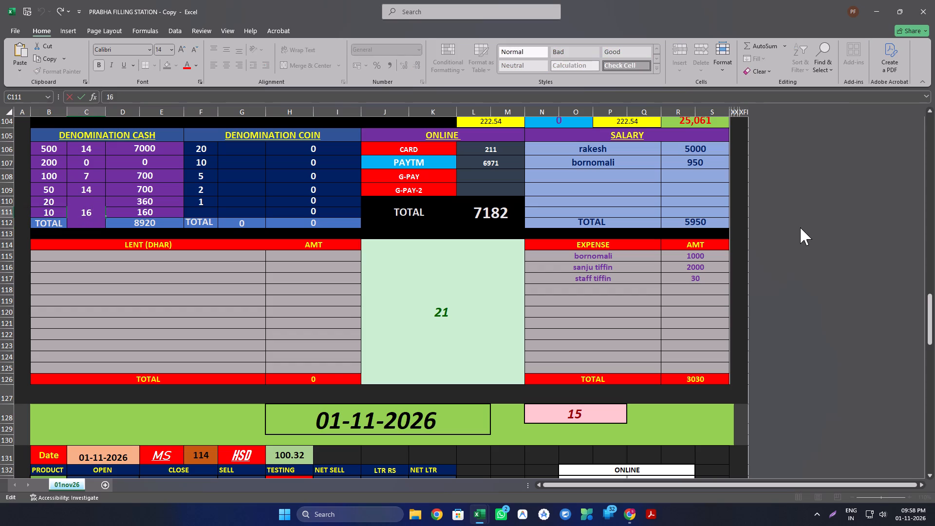
key(BackSpace)
key(BackSpace)
text(13)
key(Return)
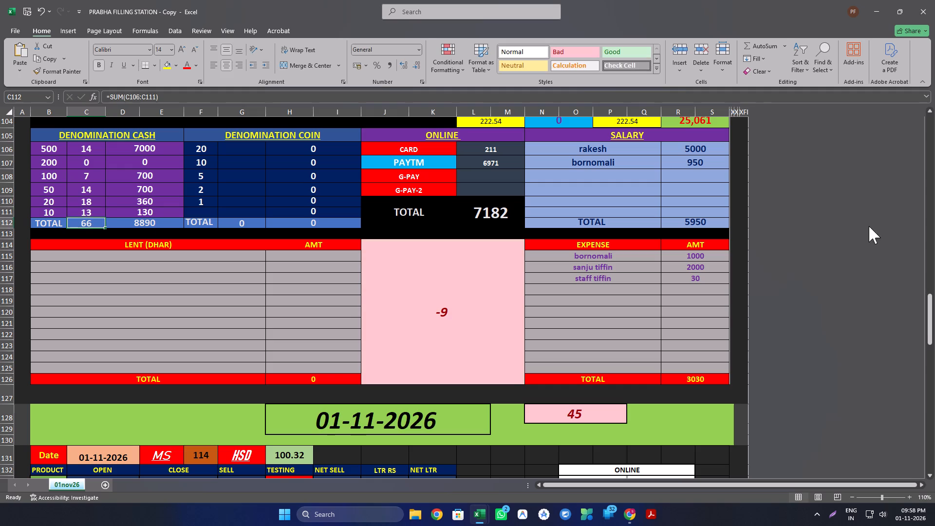
Review all four shift sheets from the first one through SANJIT's, comparing their expense, lent, salary and balance figures with the daily summary.
scroll(749, 227, up, 20)
scroll(749, 227, up, 10)
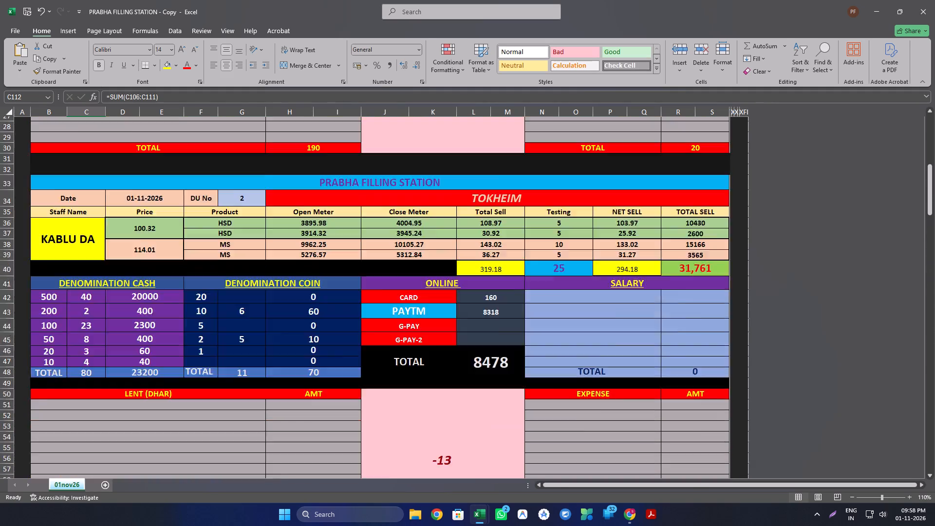
scroll(433, 243, up, 2)
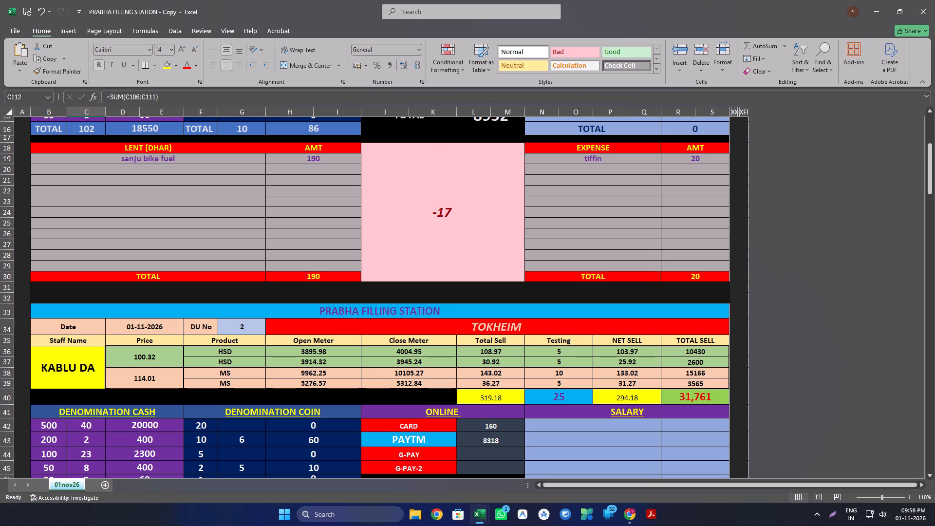
scroll(467, 256, down, 9)
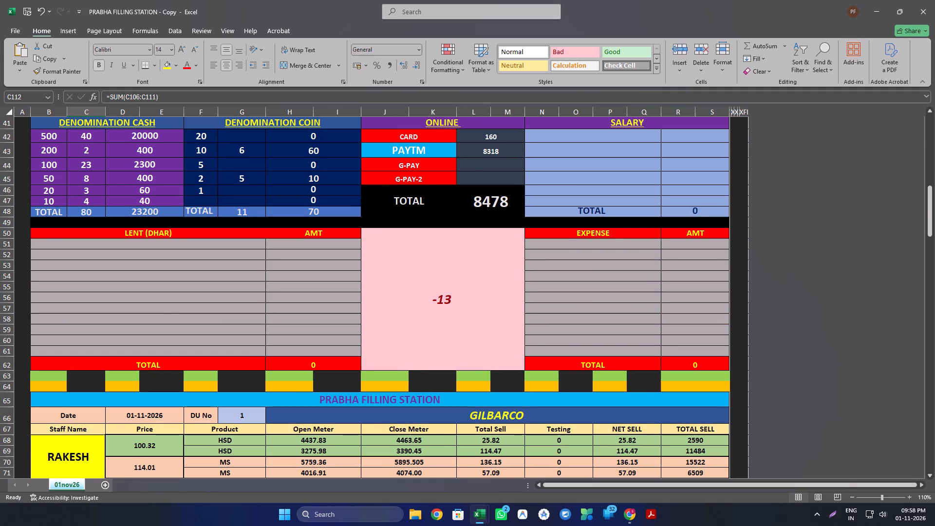
scroll(471, 283, down, 11)
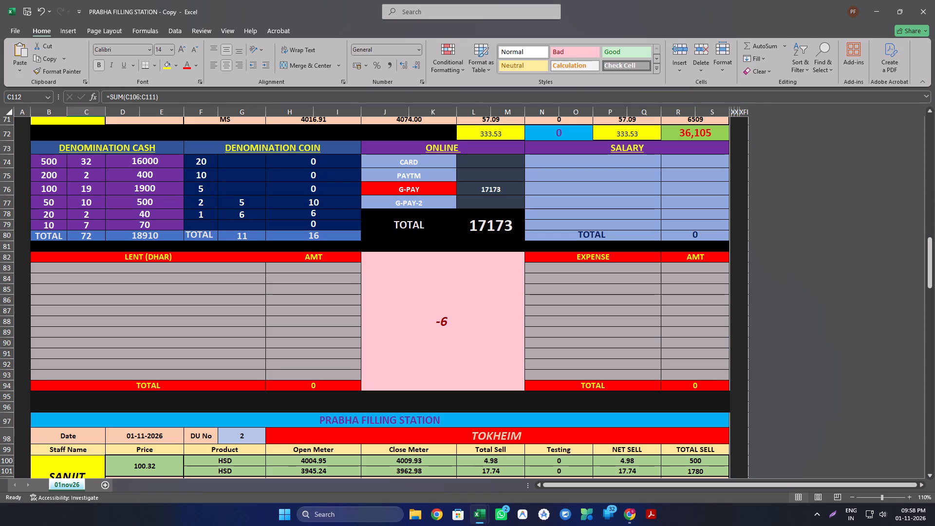
scroll(311, 143, down, 6)
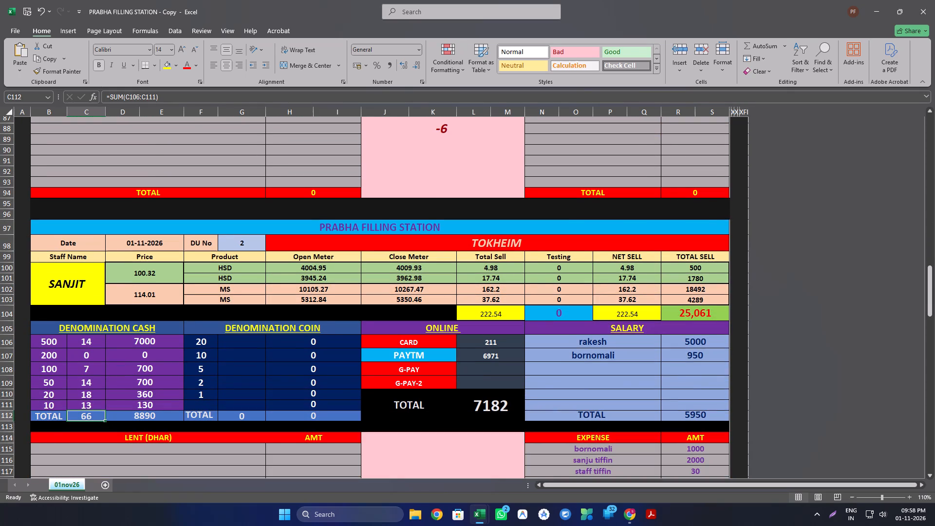
scroll(646, 52, down, 15)
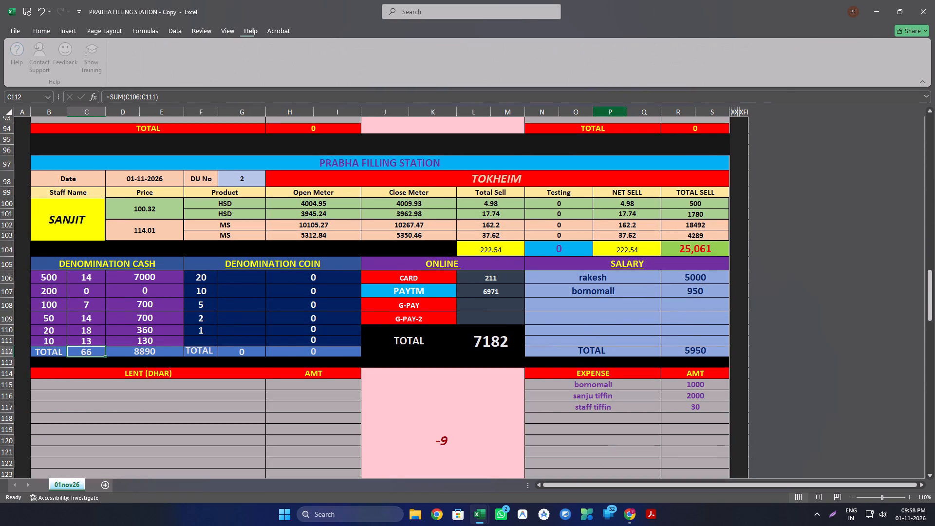
scroll(615, 112, down, 4)
scroll(614, 102, up, 4)
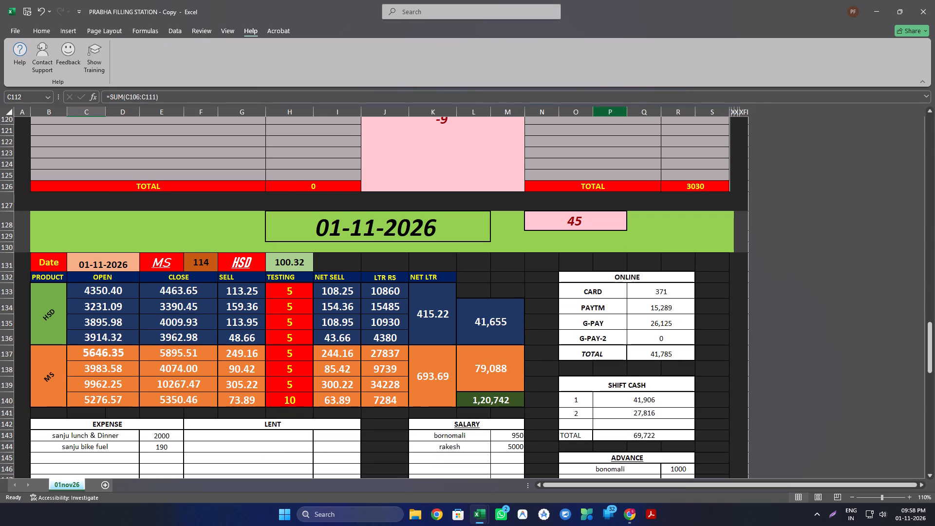
scroll(605, 201, up, 6)
scroll(601, 276, up, 5)
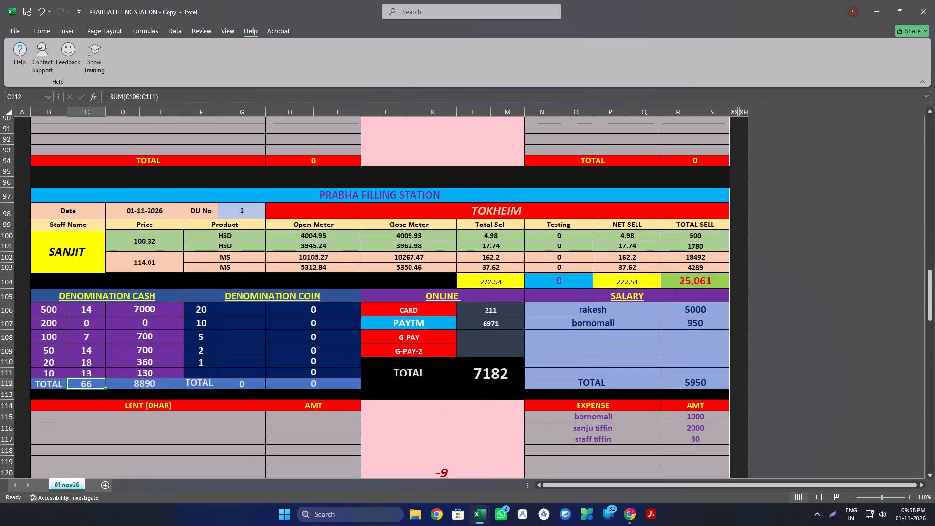
scroll(601, 275, up, 11)
scroll(601, 275, up, 14)
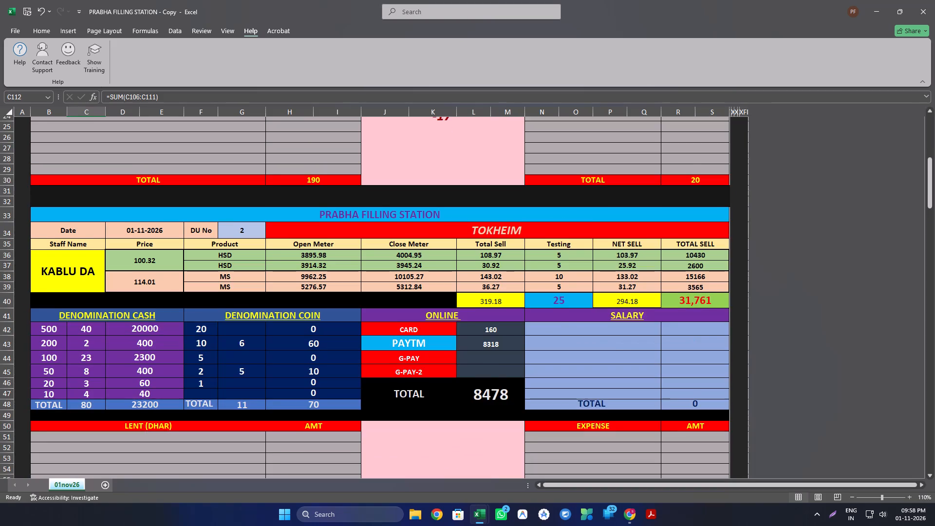
scroll(601, 275, up, 3)
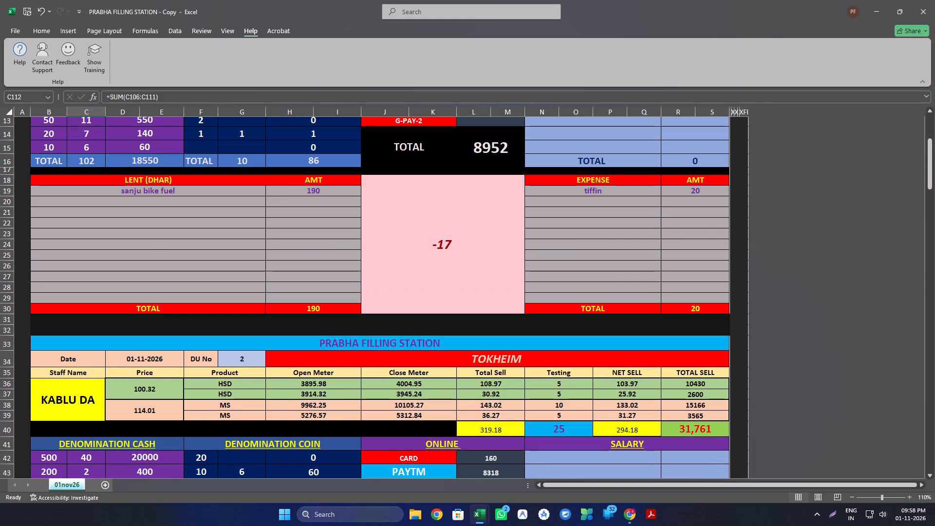
Add Staff tiffin with an amount of 50 in the third row of the daily summary's EXPENSE table.
scroll(561, 197, down, 20)
scroll(561, 197, down, 17)
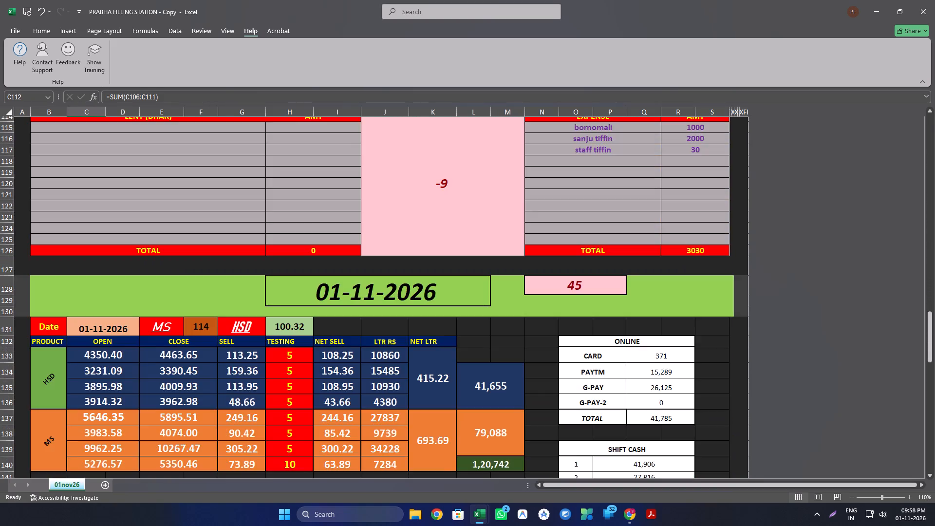
scroll(562, 198, down, 6)
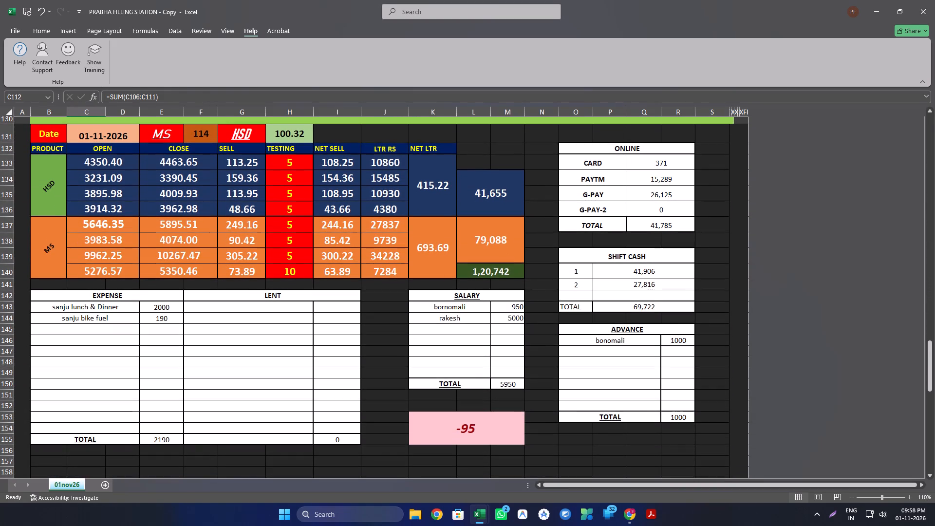
click(177, 333)
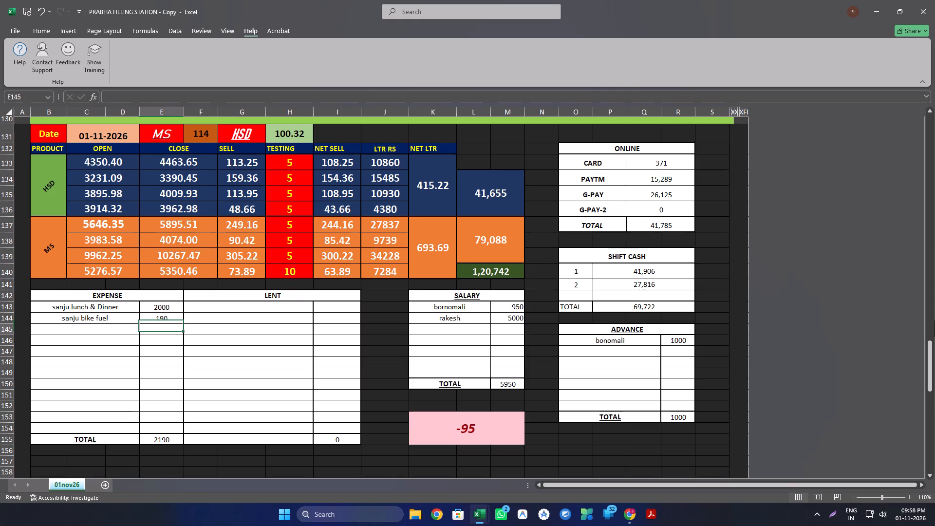
text(50)
key(Return)
key(Up)
key(Left)
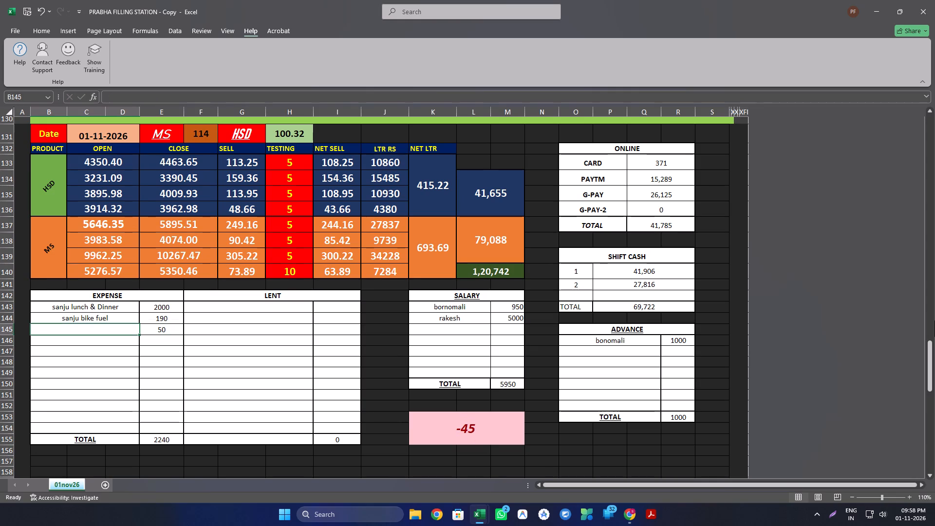
text(st6aff)
key(space)
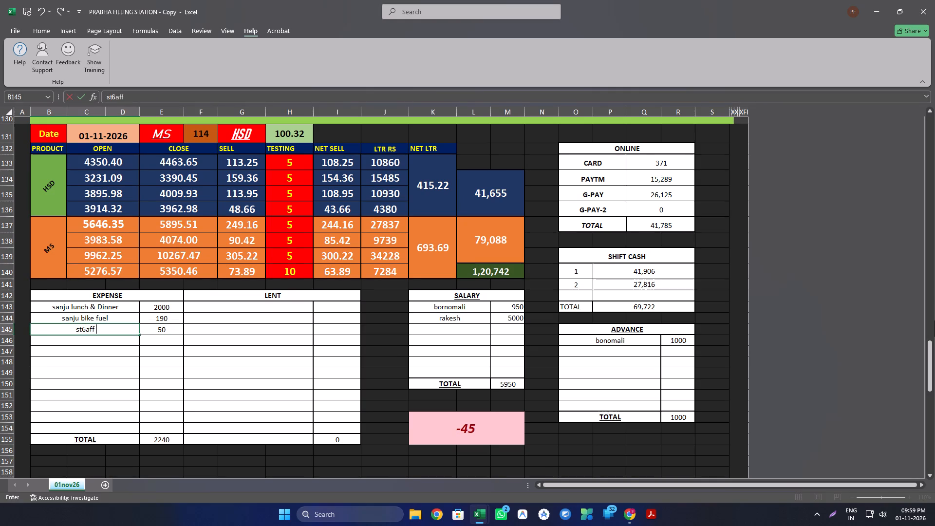
key(BackSpace)
key(BackSpace)
key(BackSpace)
key(BackSpace)
key(BackSpace)
key(BackSpace)
key(BackSpace)
key(BackSpace)
text(St)
text(aff tiffin)
key(Return)
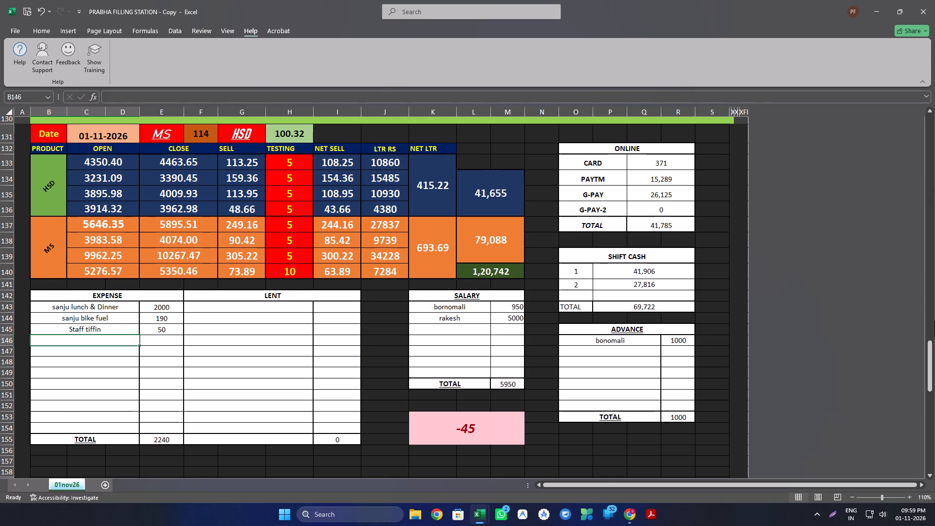